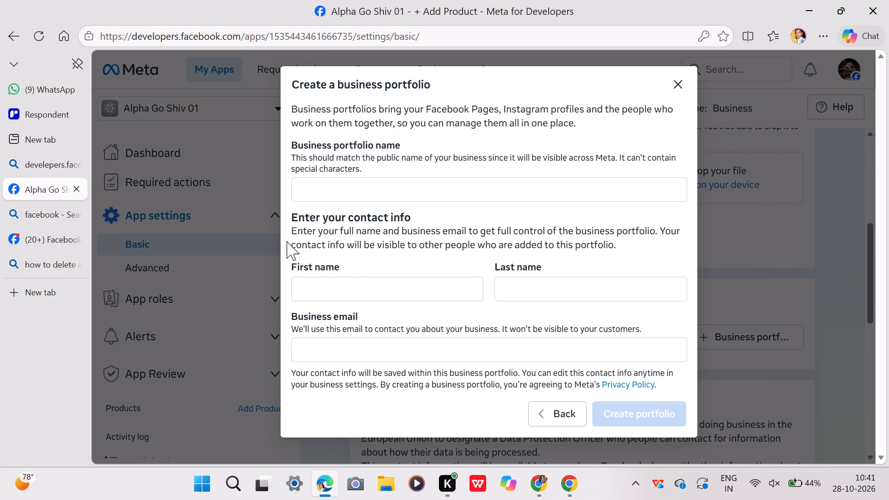
Name the business portfolio with the contact's first and last names joined as one word, capitalizing only the first letter.
click(312, 194)
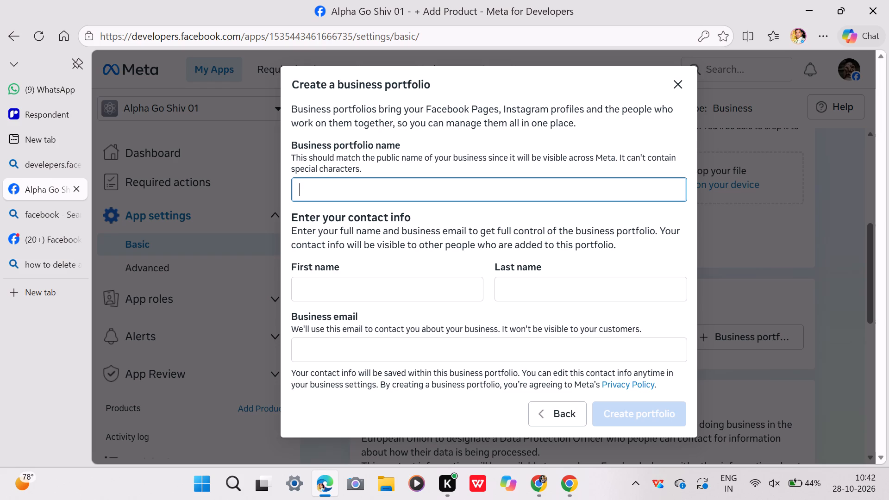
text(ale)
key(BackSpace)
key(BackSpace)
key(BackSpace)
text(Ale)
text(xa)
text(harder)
Fill in the contact's first name and last name for the business portfolio, each starting with a capital letter.
click(322, 290)
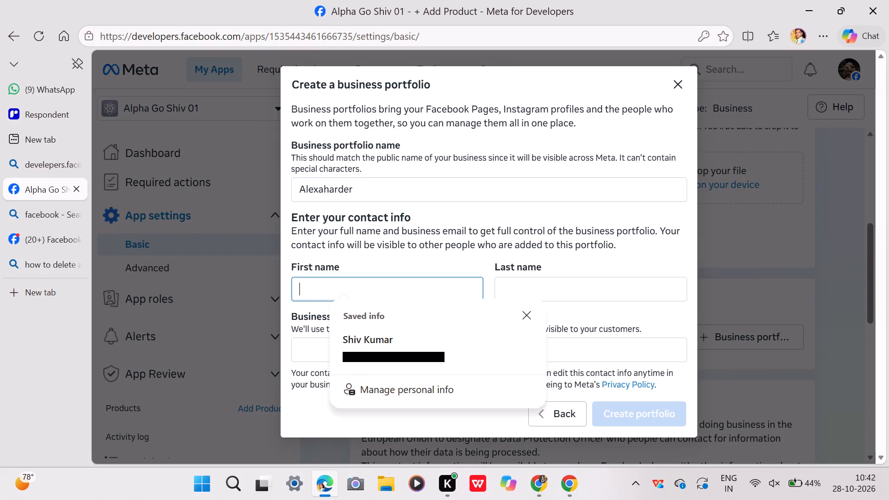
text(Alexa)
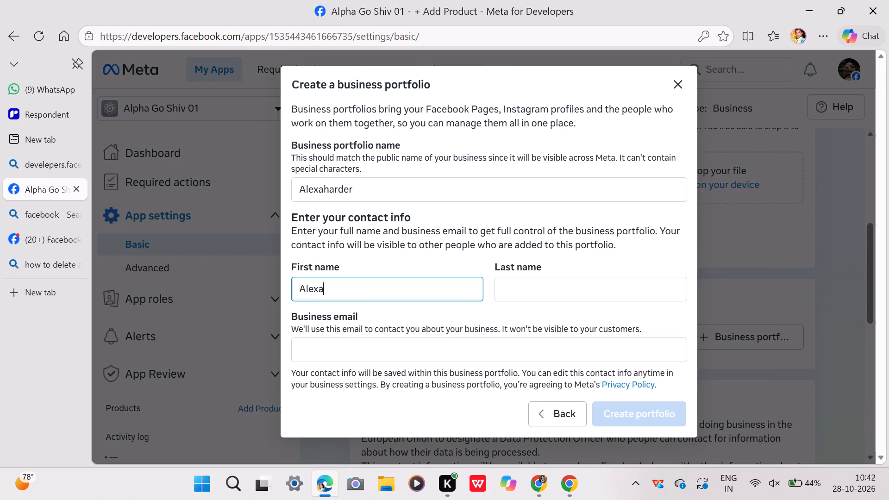
click(513, 283)
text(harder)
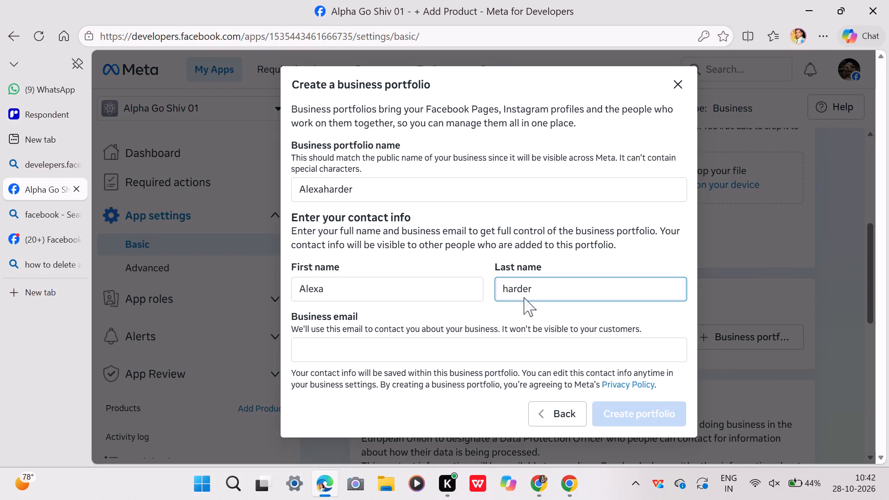
click(505, 290)
key(Right)
key(BackSpace)
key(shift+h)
Enter the business email address for the portfolio's contact info.
click(374, 355)
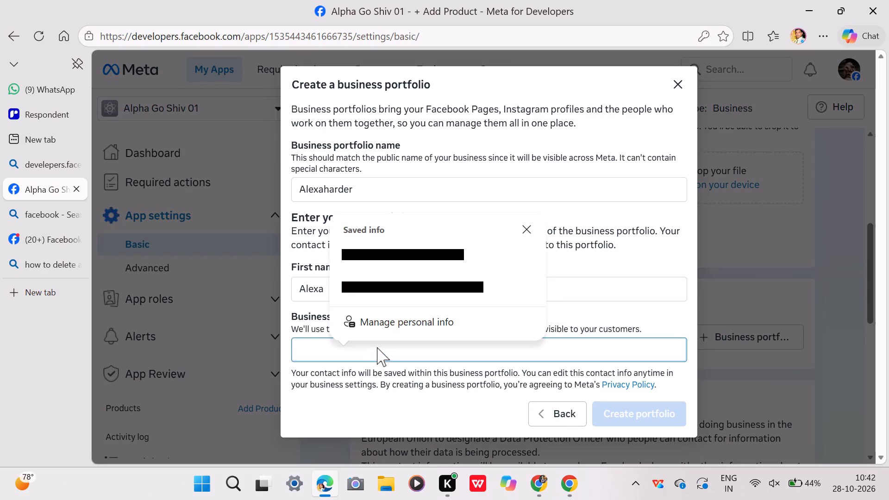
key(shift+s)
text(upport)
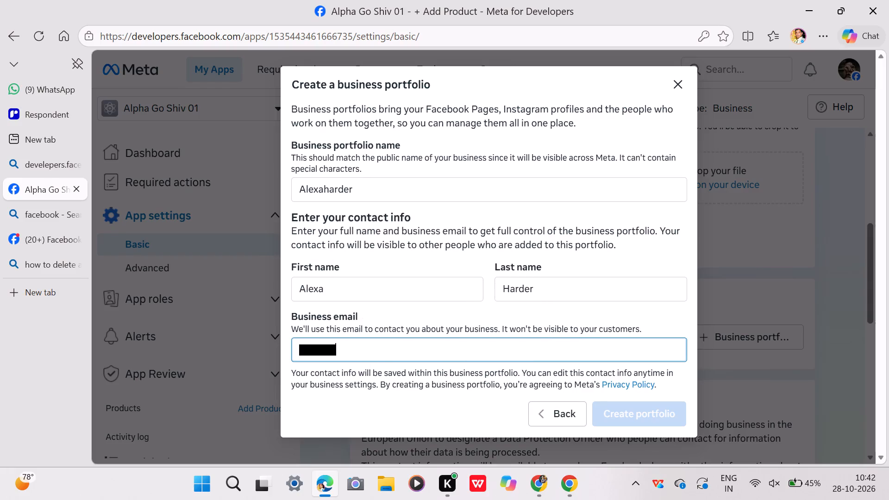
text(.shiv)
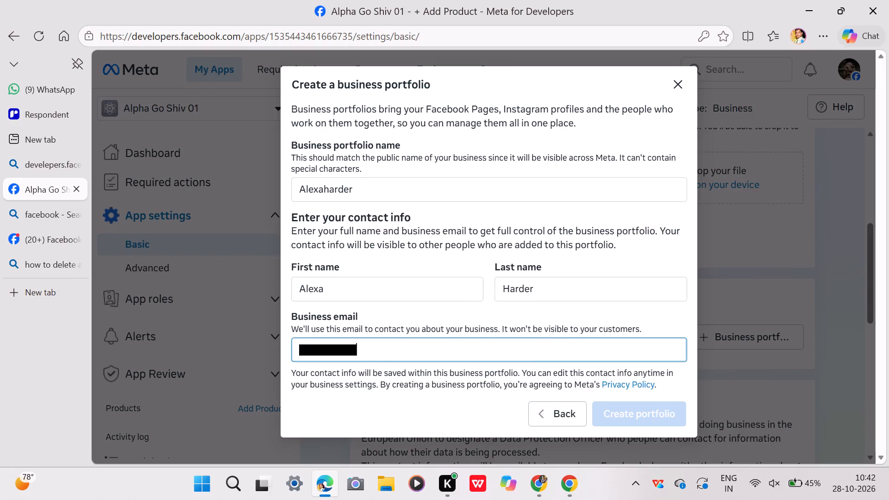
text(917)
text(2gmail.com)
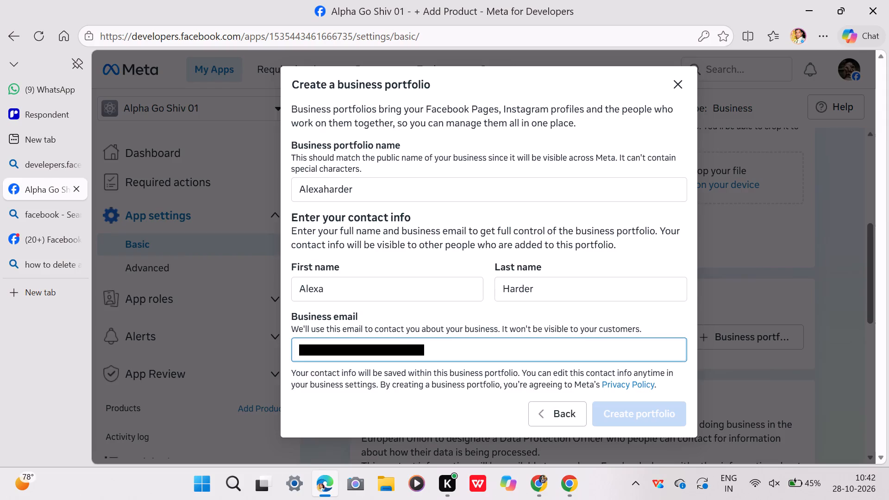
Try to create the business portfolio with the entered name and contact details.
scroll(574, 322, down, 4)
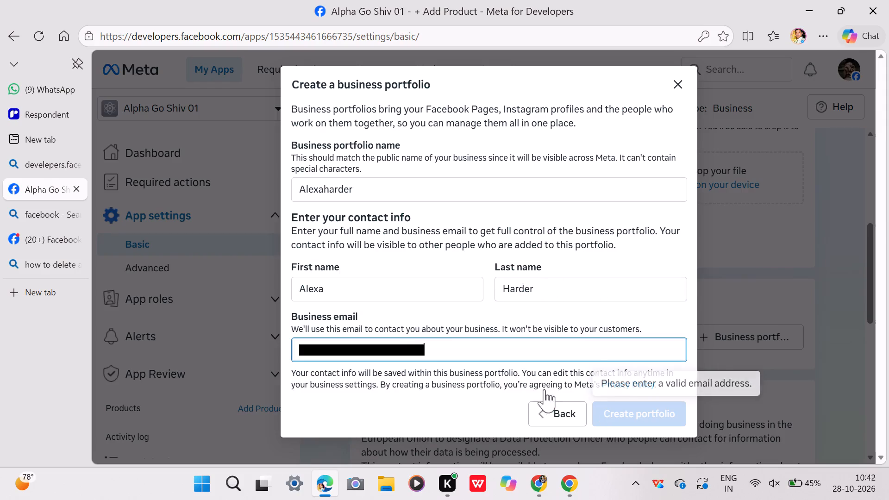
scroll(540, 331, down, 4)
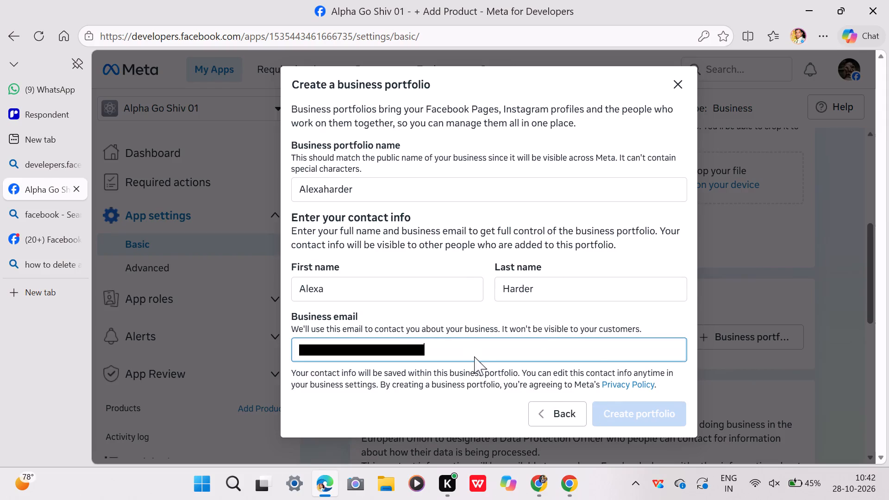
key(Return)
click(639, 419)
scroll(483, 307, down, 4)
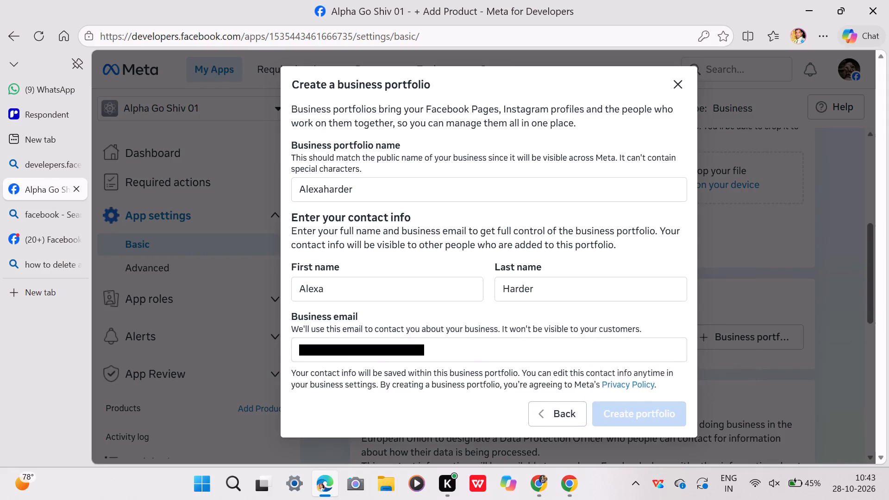
Correct the business email by replacing the mistyped 2 before the domain with an @ sign.
click(378, 350)
key(BackSpace)
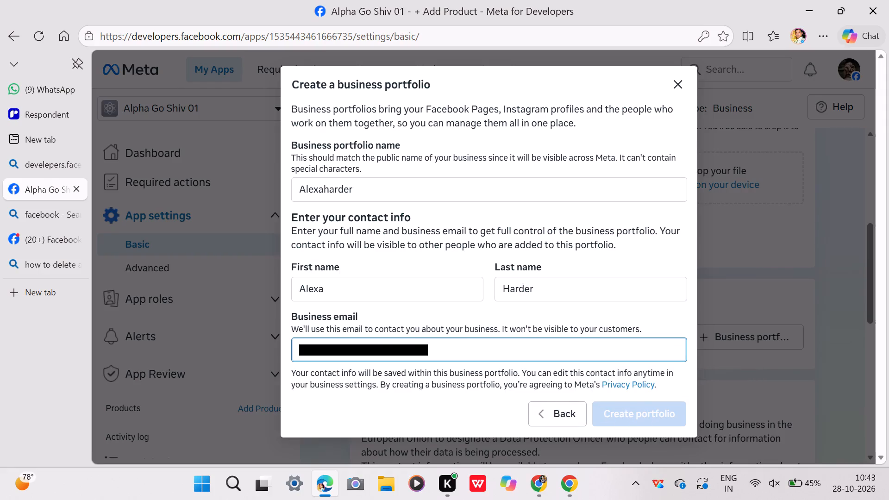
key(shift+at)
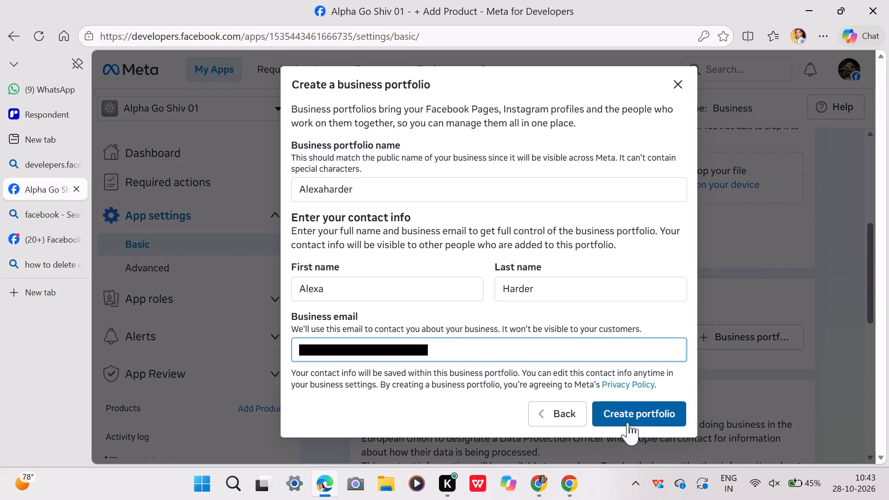
click(631, 414)
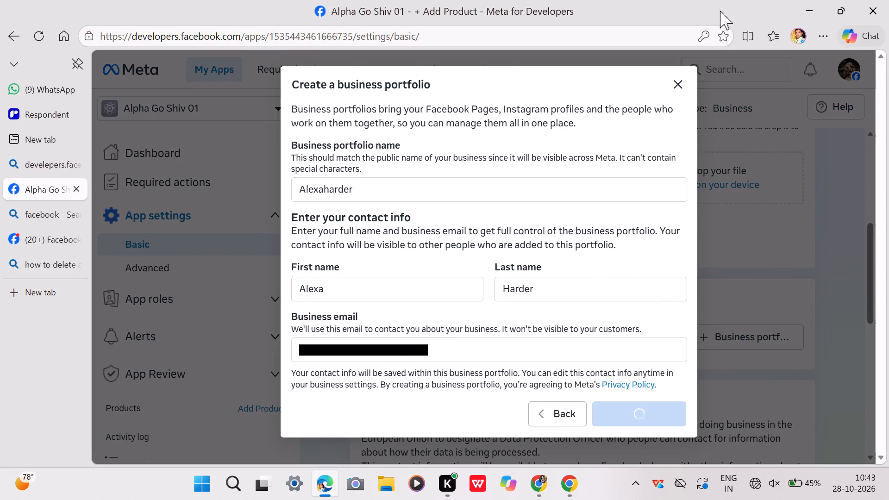
Reconnect the computer to the Realme C35 Wi-Fi network and return to the business portfolio dialog.
click(757, 481)
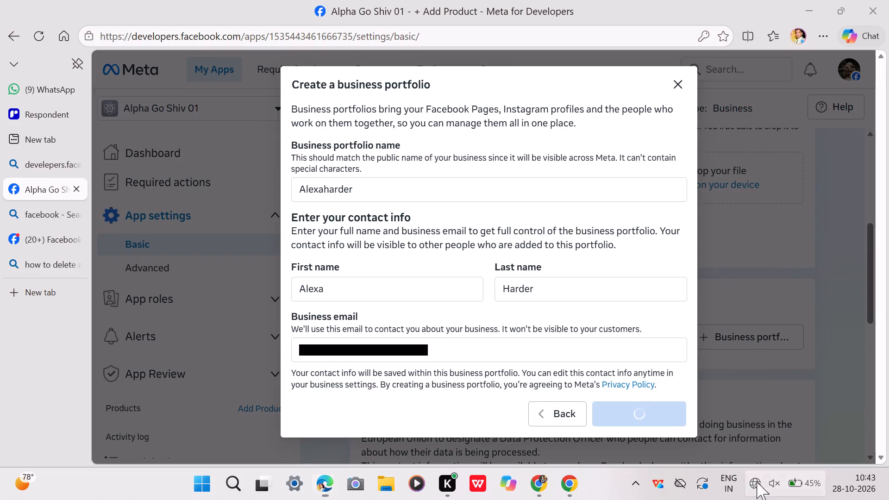
click(695, 216)
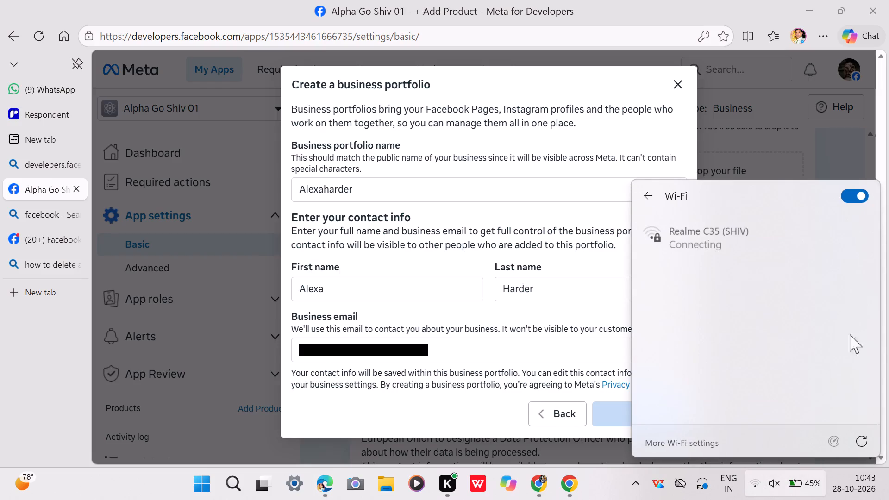
click(738, 225)
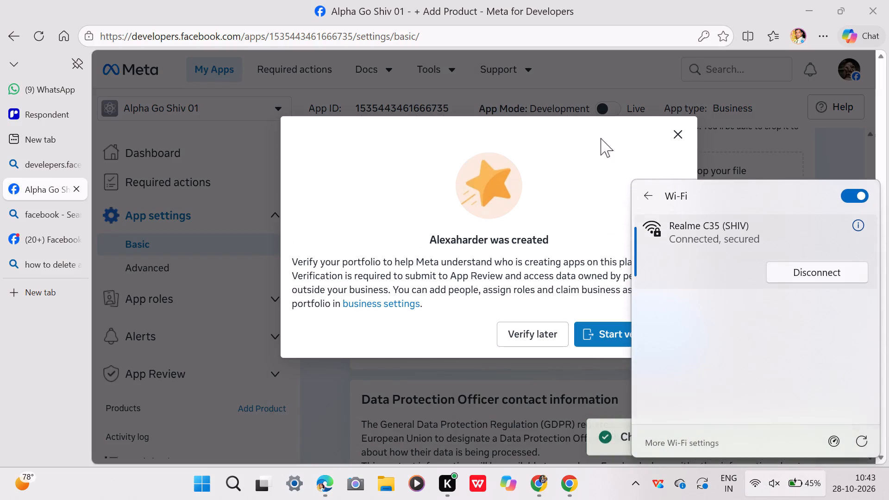
click(582, 171)
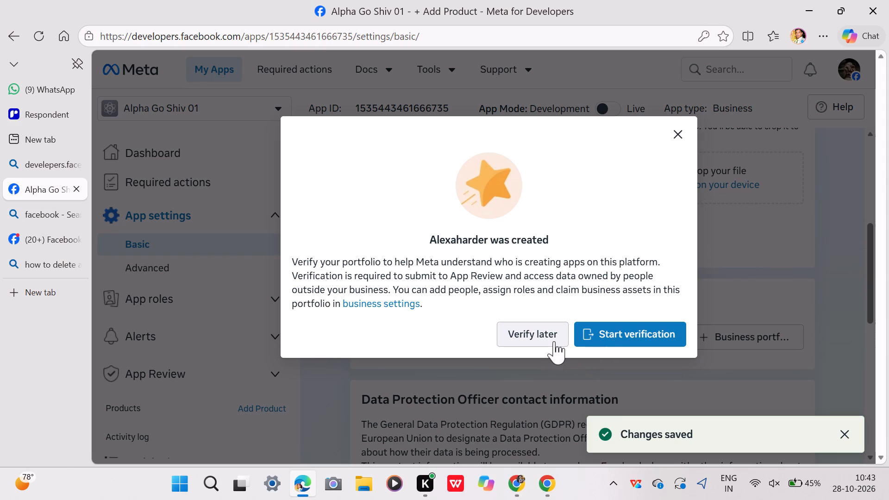
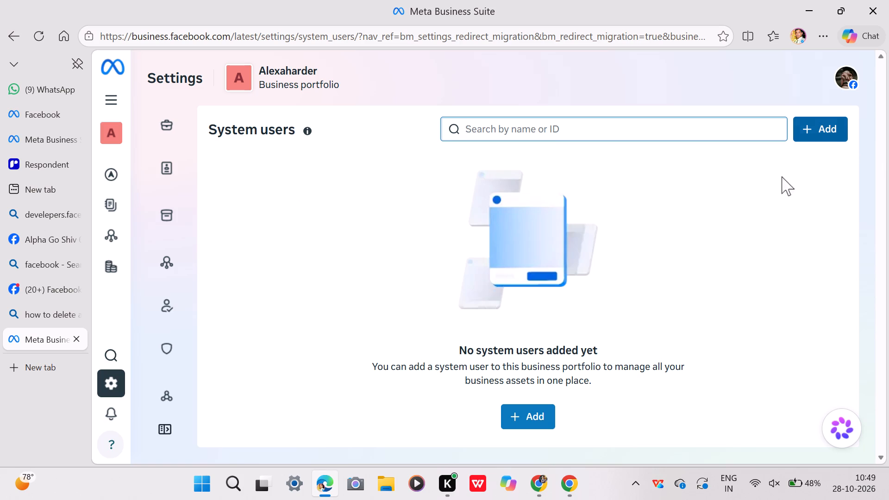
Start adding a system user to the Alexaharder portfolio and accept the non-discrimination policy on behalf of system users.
click(532, 411)
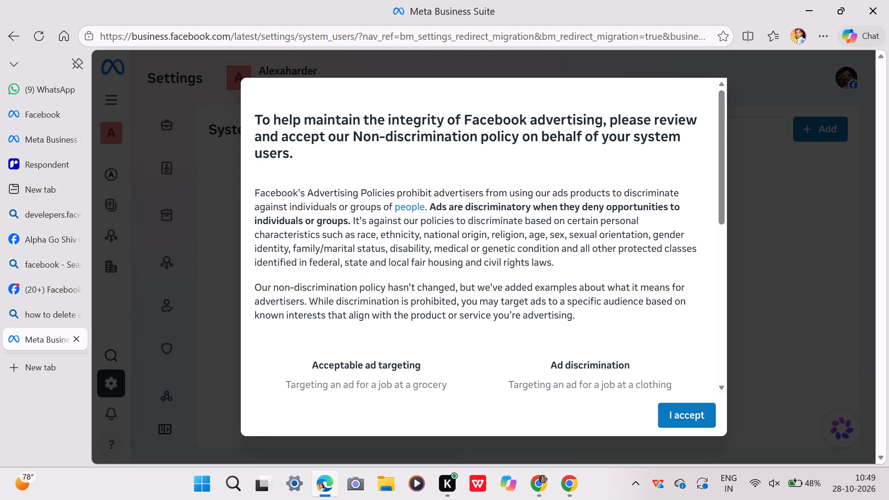
click(684, 412)
click(658, 288)
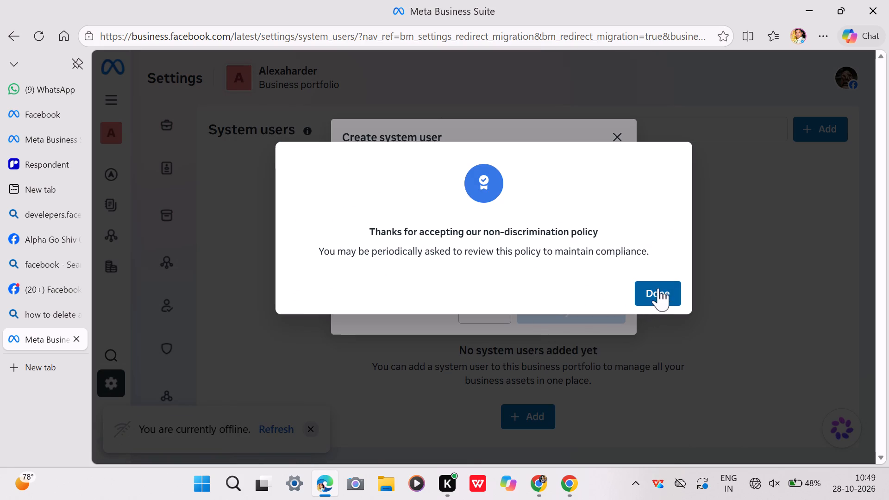
Name the new system user Shiv and set its role to Admin.
click(401, 206)
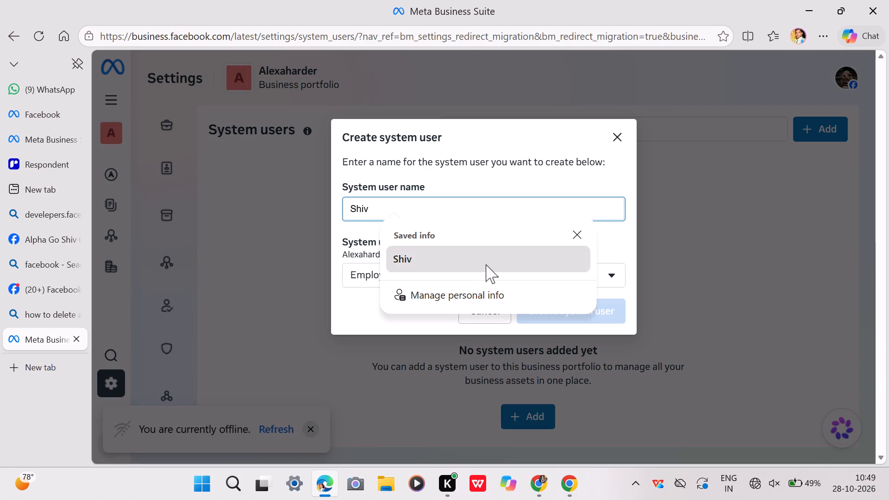
click(429, 264)
click(567, 270)
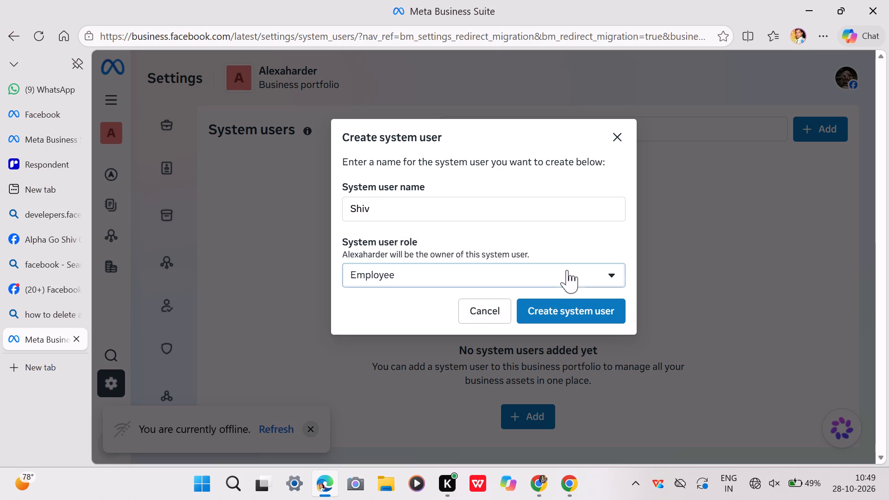
click(455, 330)
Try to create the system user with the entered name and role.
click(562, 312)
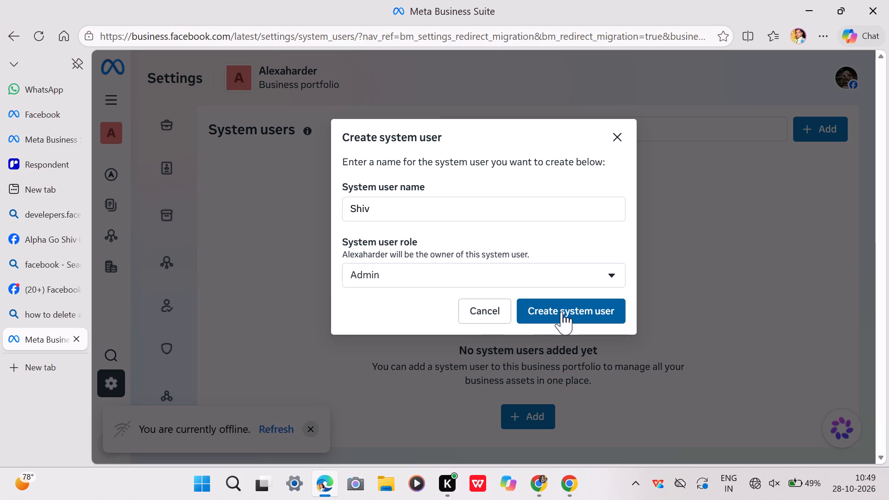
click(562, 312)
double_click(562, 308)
Refresh the available Wi-Fi networks in Windows and reconnect to Realme C35 (SHIV).
click(758, 478)
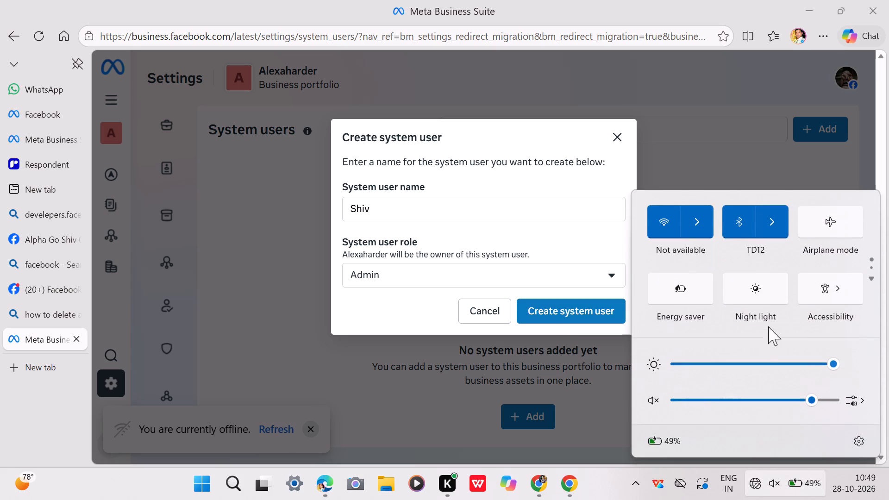
click(706, 226)
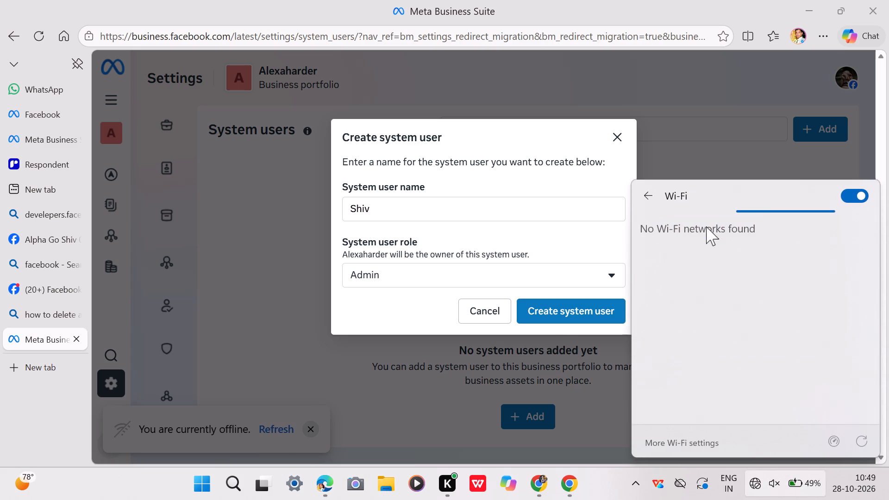
triple_click(866, 439)
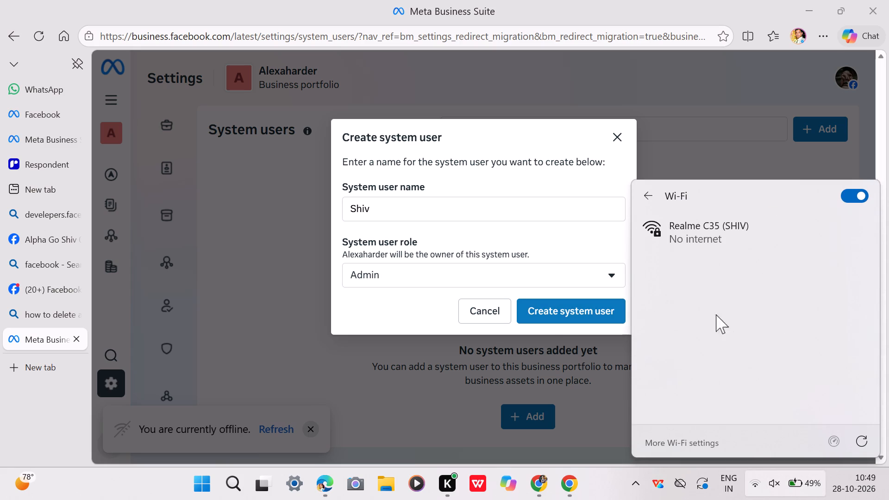
click(709, 234)
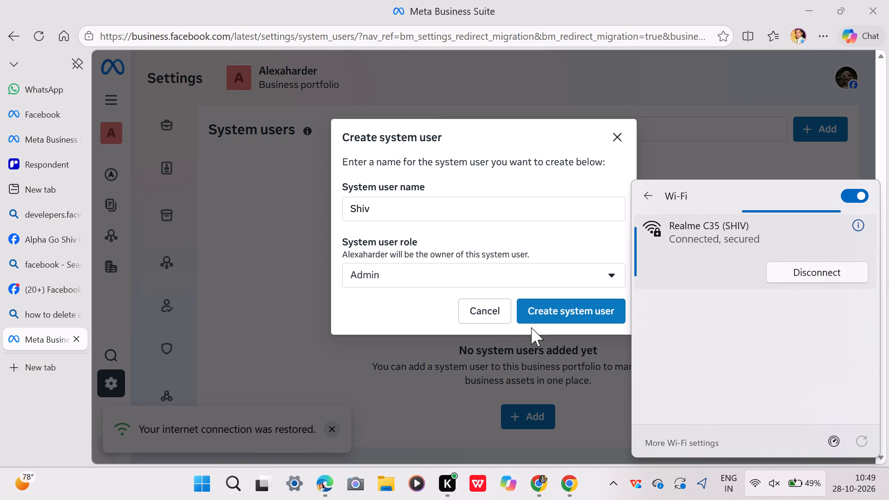
click(587, 311)
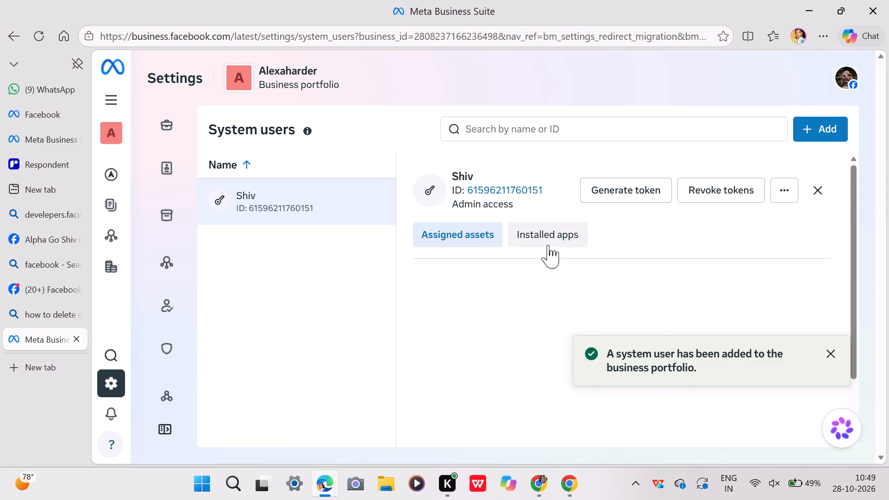
Open the asset assignment for the system user Shiv.
scroll(625, 287, down, 4)
scroll(665, 341, down, 4)
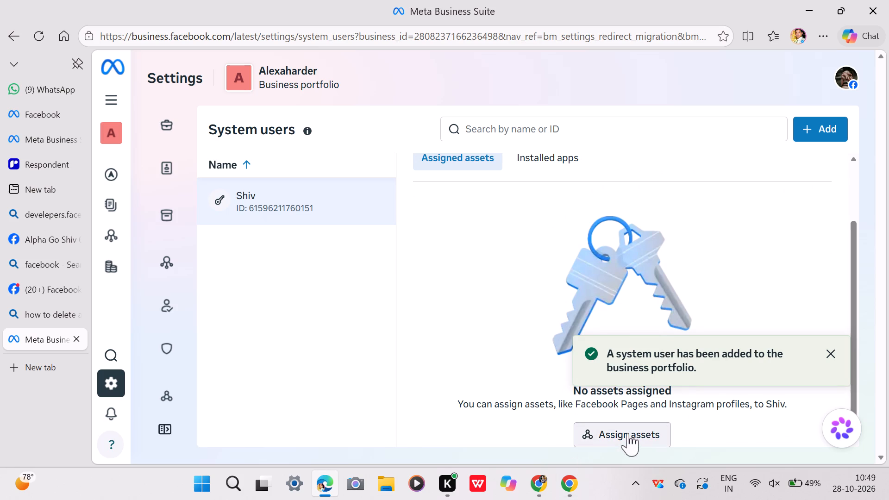
Assign the app Alpha Go Shiv 01 to the system user with full access, enabling the Manage app permission.
click(628, 433)
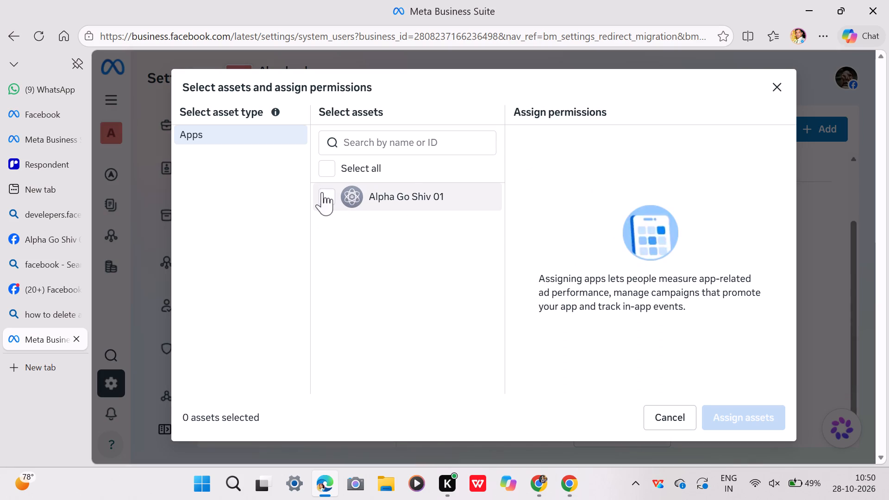
click(321, 192)
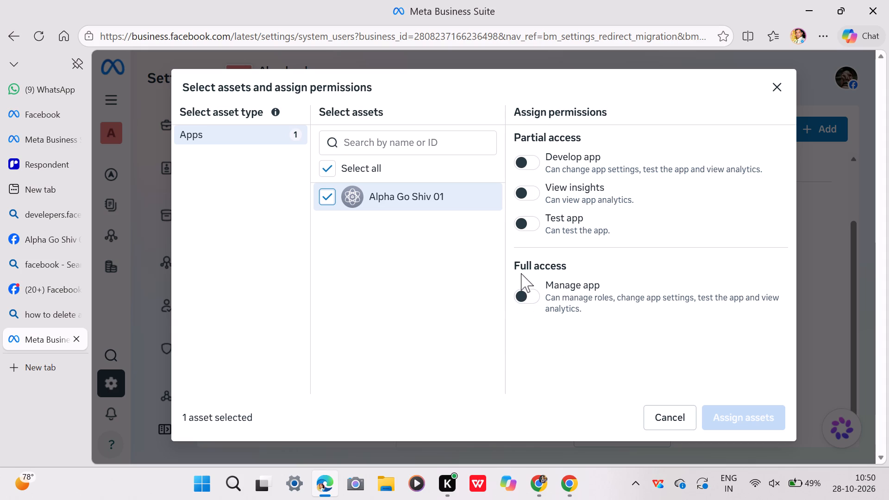
click(526, 296)
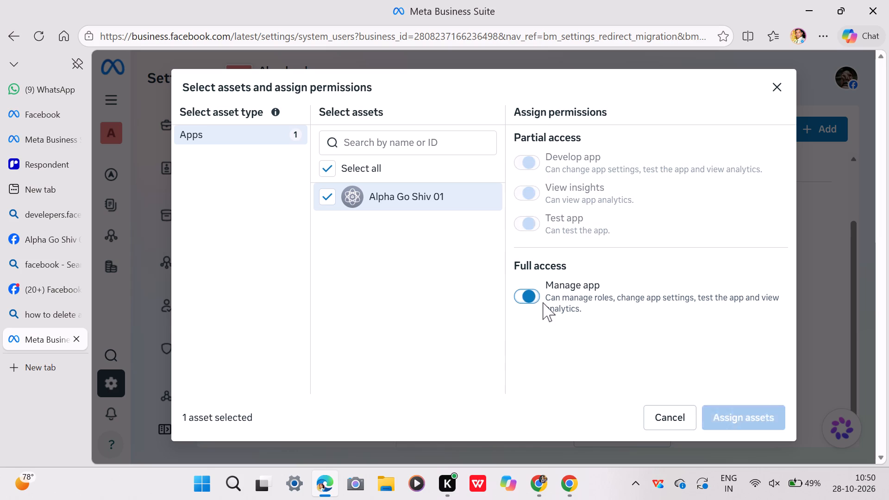
click(727, 413)
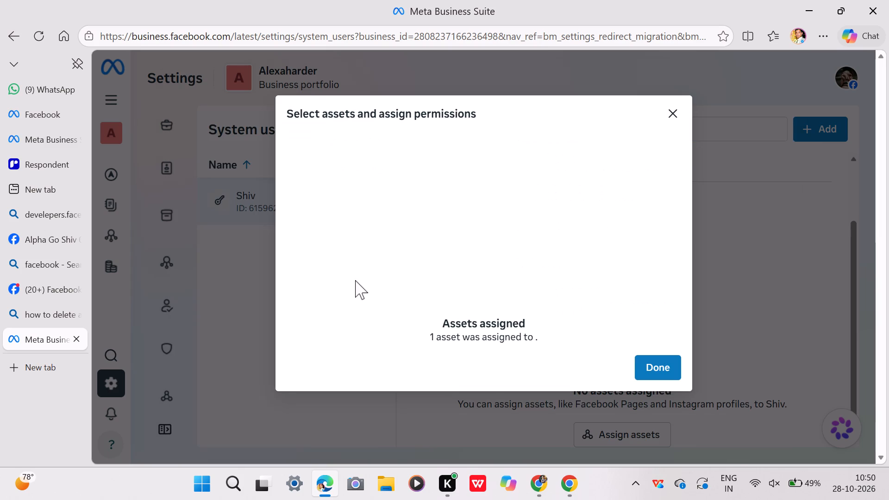
click(660, 360)
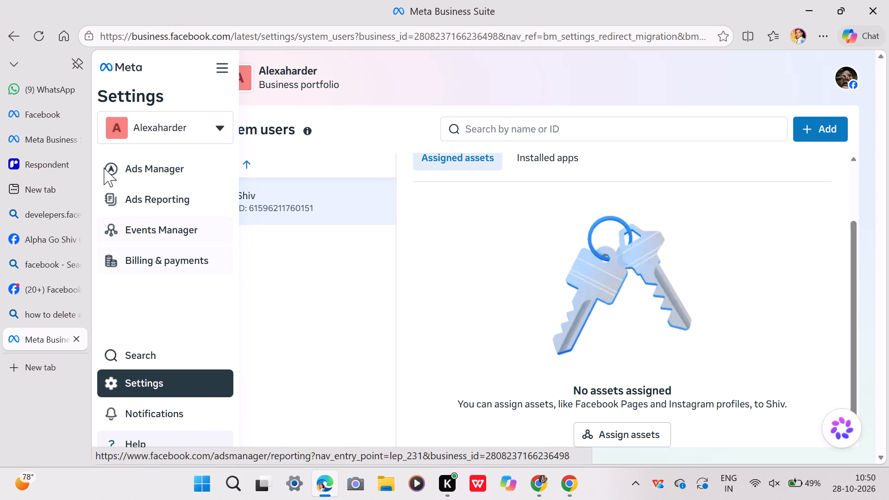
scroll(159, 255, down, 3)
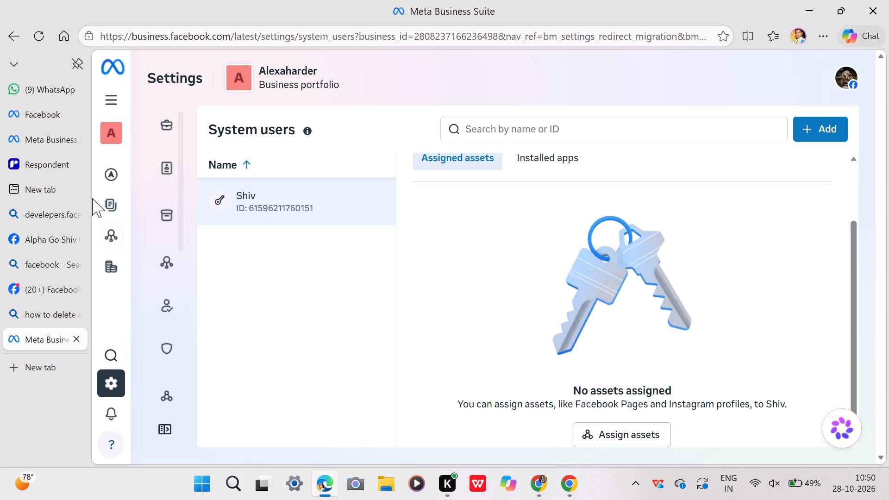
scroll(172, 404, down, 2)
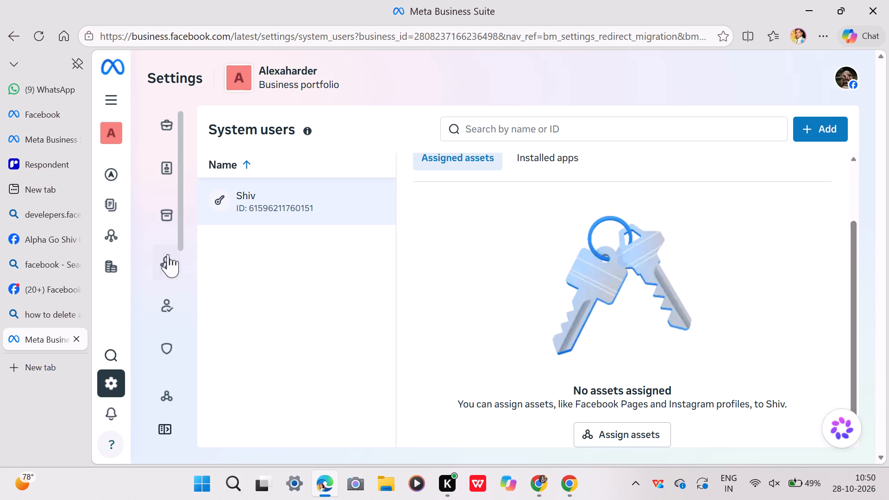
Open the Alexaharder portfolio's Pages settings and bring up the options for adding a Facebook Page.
click(161, 216)
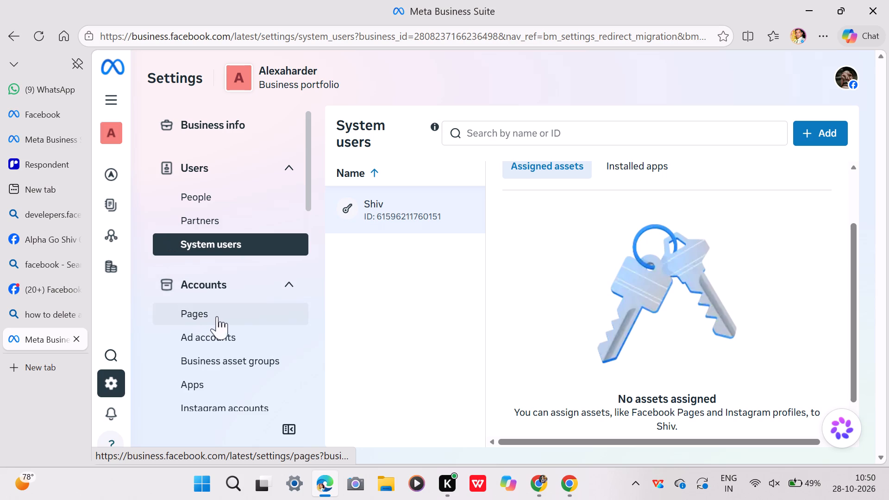
click(213, 314)
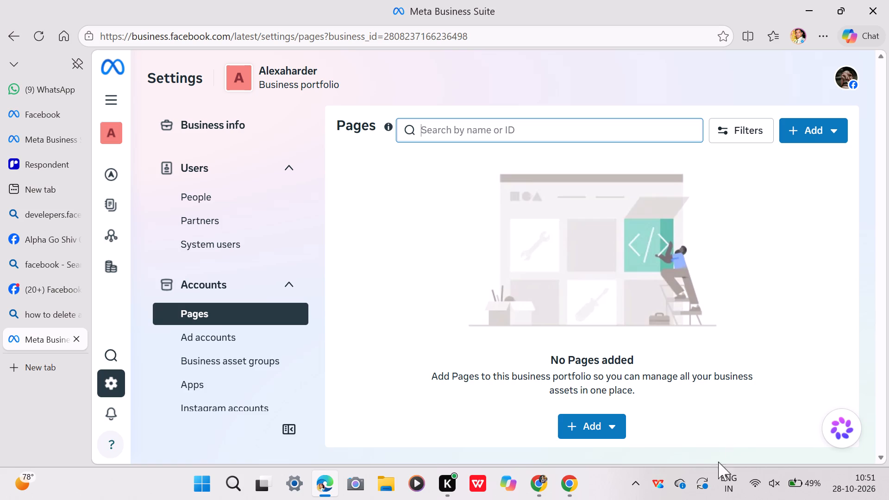
click(595, 426)
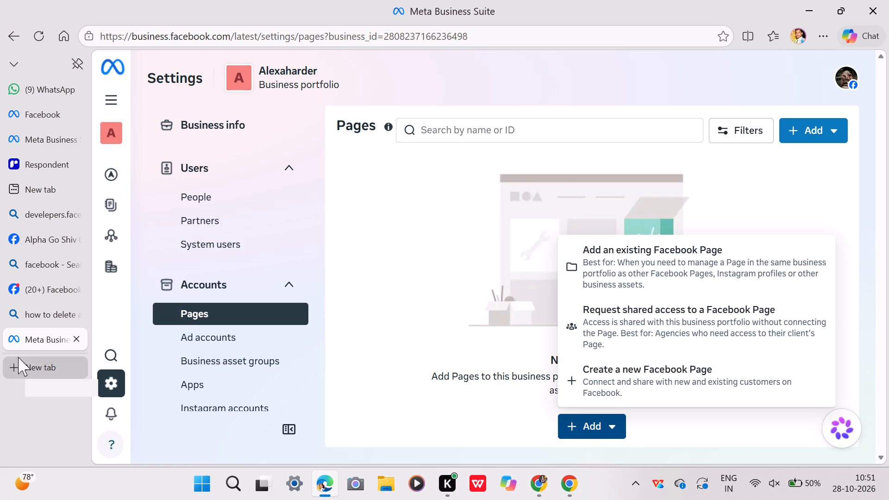
Check the Facebook settings page, and open the ChatGPT conversation FB Page Ideas Compare in a new tab.
click(24, 287)
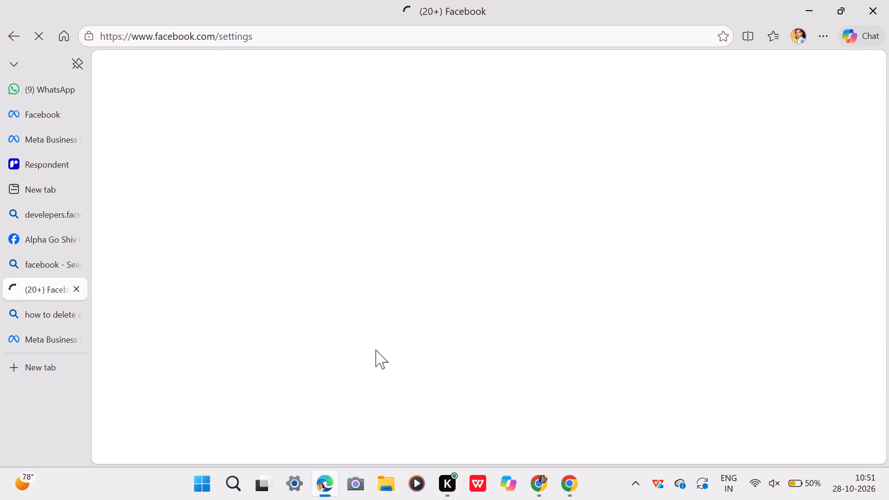
click(35, 371)
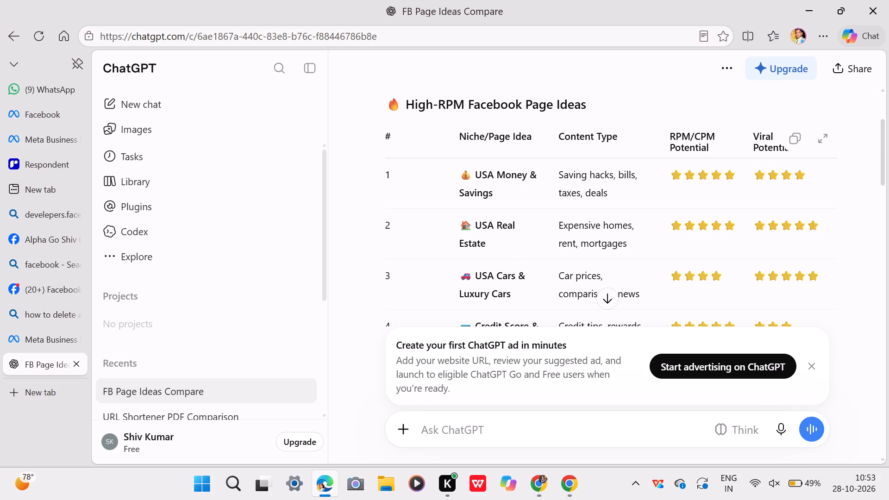
Dismiss the advertising banner and examine ChatGPT's table of high-RPM Facebook Page ideas for a USA audience and its top 5 picks.
click(809, 363)
scroll(663, 294, down, 5)
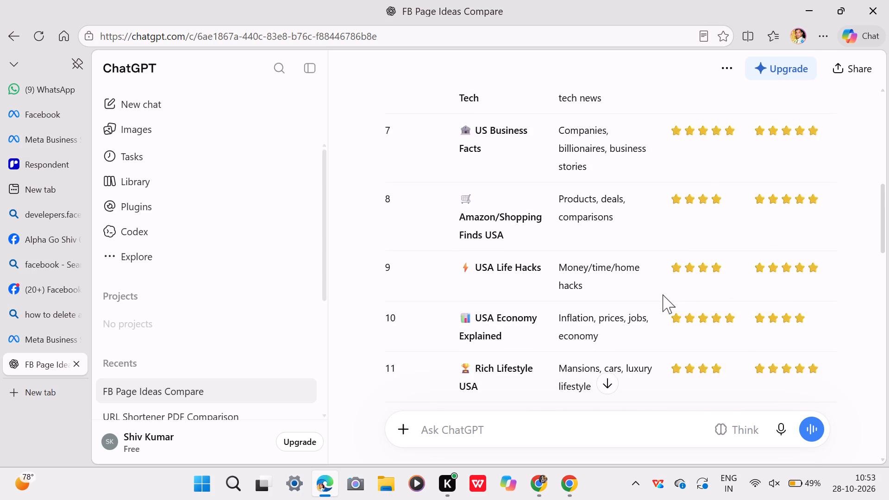
scroll(662, 294, down, 4)
scroll(327, 222, down, 3)
scroll(624, 262, down, 3)
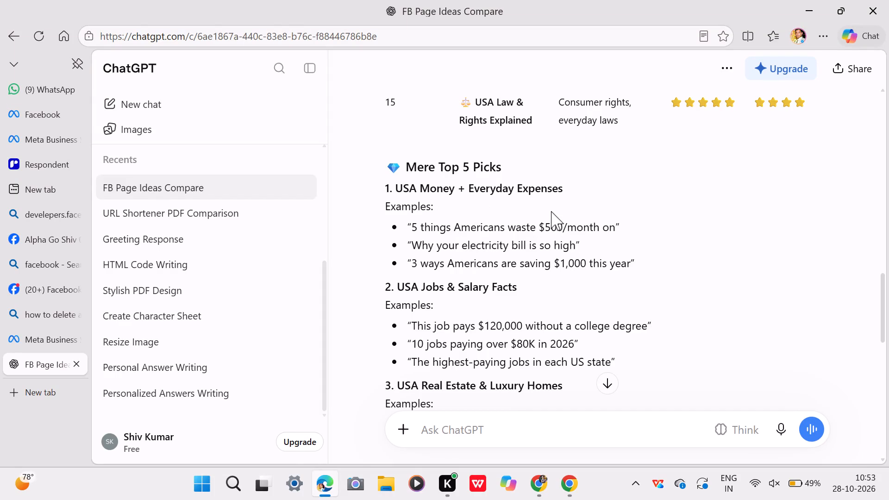
scroll(553, 208, down, 1)
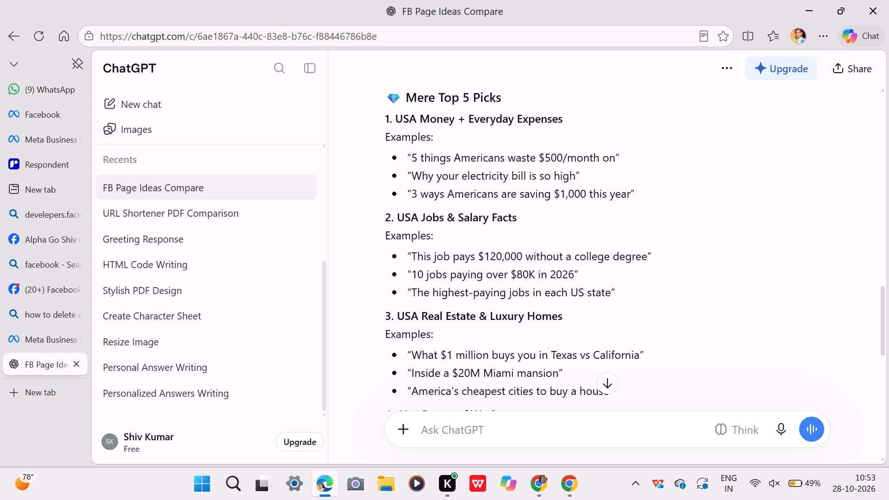
scroll(509, 195, up, 3)
scroll(585, 231, up, 10)
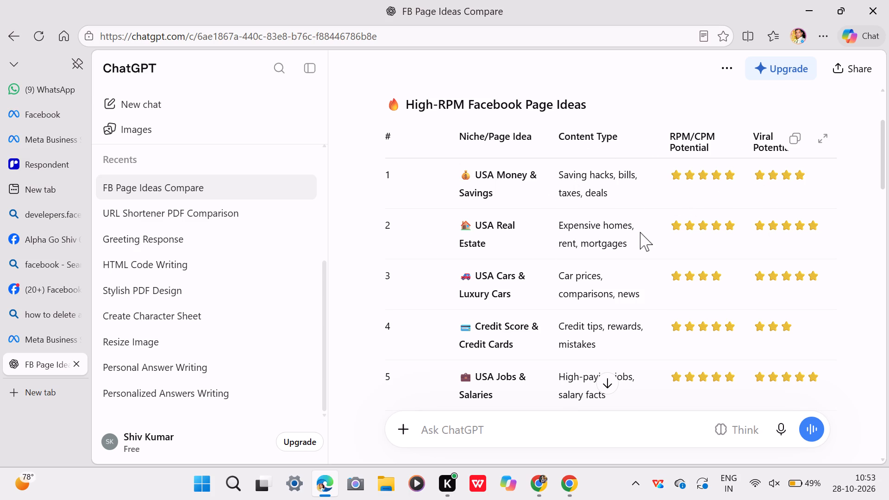
scroll(640, 232, up, 2)
scroll(823, 316, down, 1)
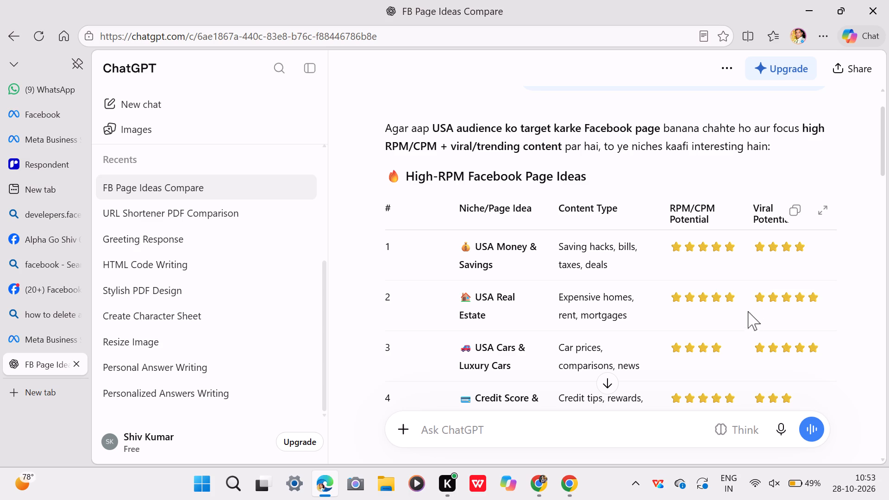
scroll(740, 324, down, 2)
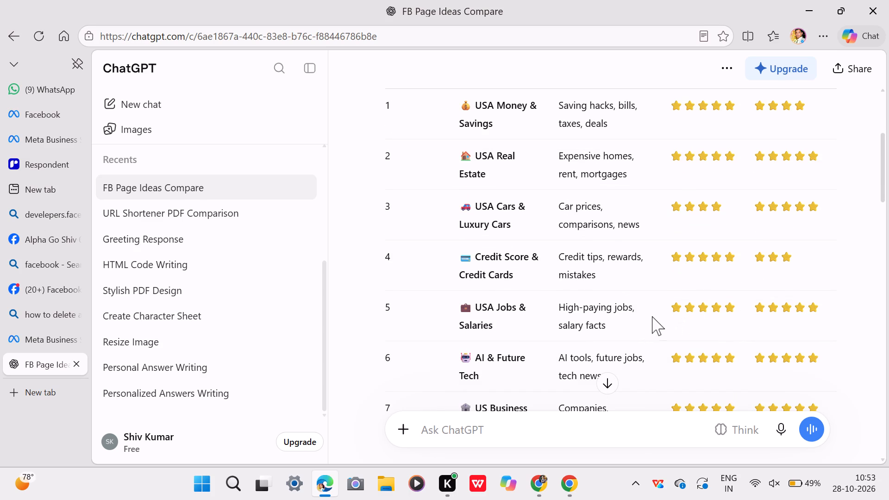
scroll(695, 364, down, 1)
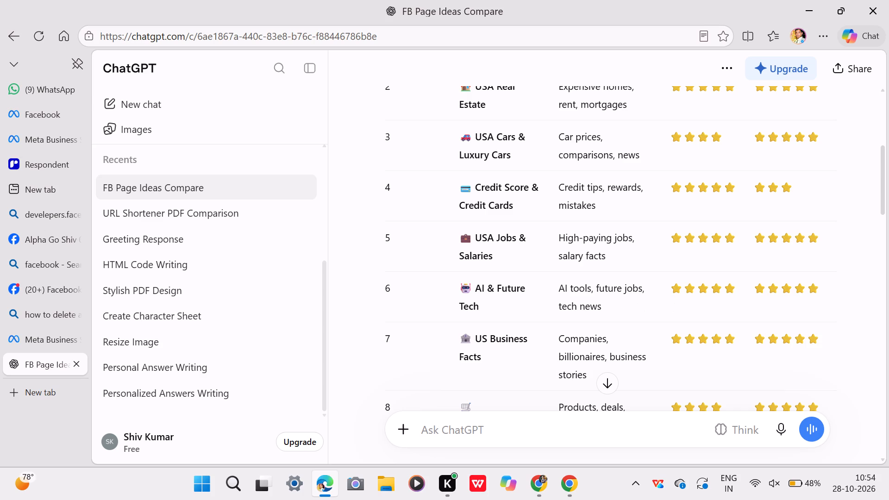
scroll(671, 287, down, 14)
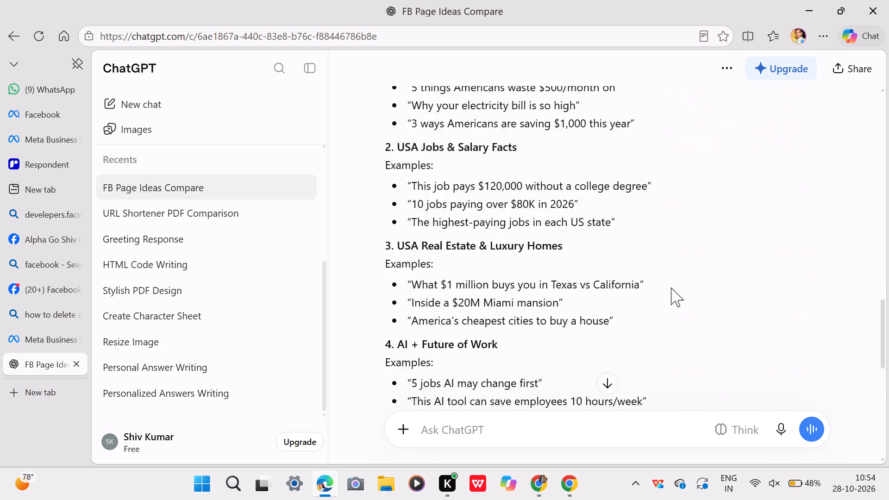
scroll(671, 287, down, 3)
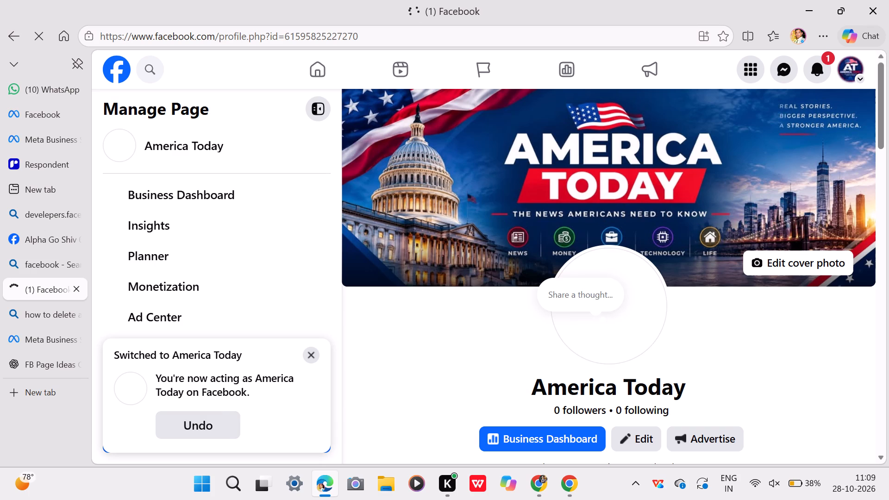
Dismiss the profile-switch notice and look over the America Today Page, including its intro, setup checklist, details and contact info.
click(314, 351)
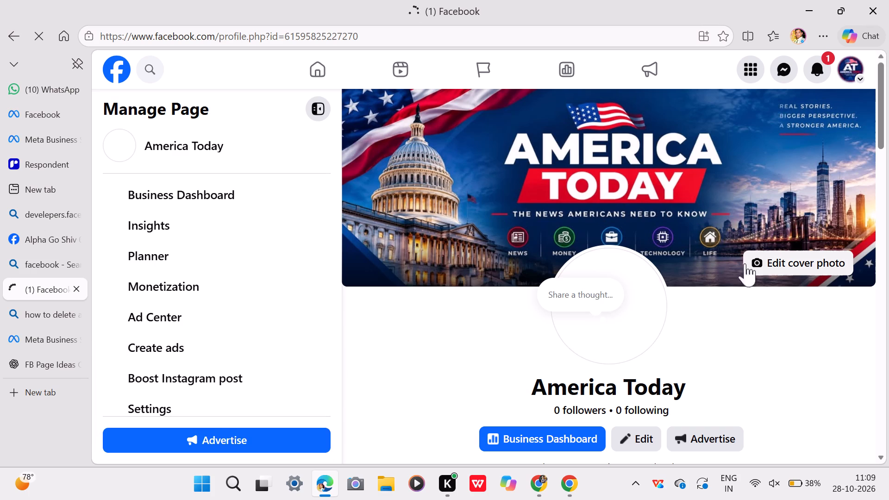
scroll(670, 311, down, 4)
scroll(733, 306, down, 6)
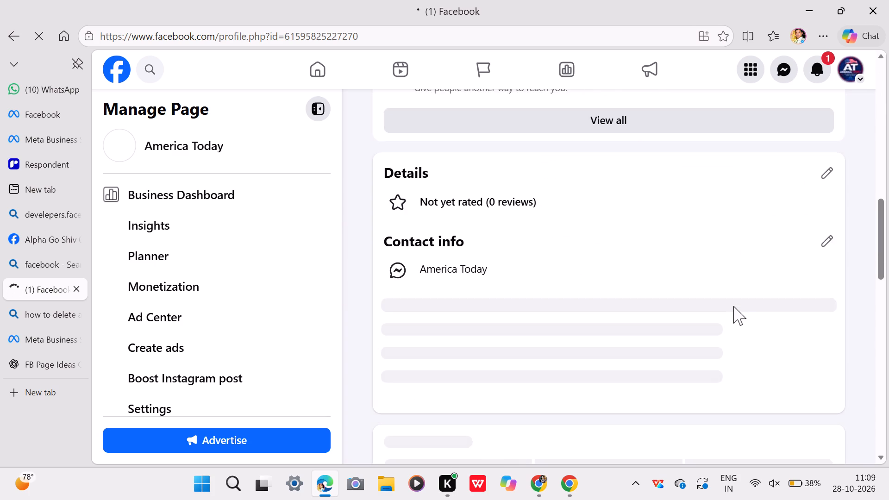
scroll(733, 306, down, 5)
scroll(733, 305, up, 6)
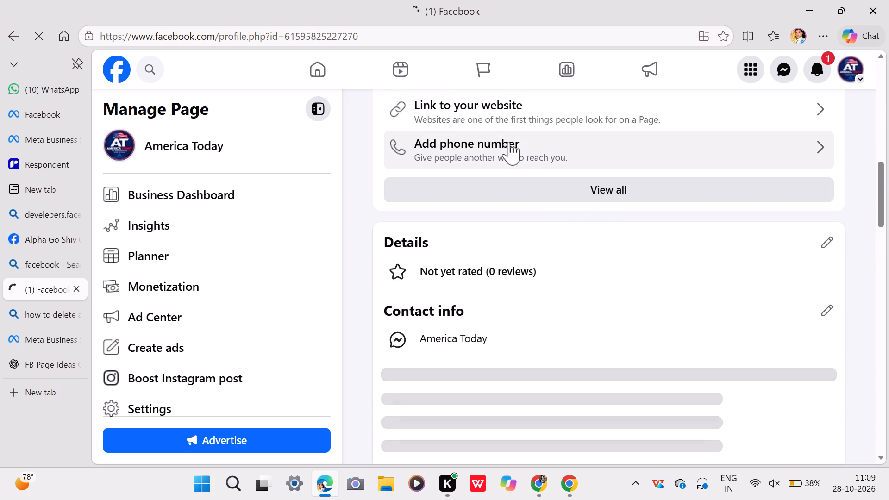
scroll(680, 169, up, 4)
scroll(412, 341, up, 1)
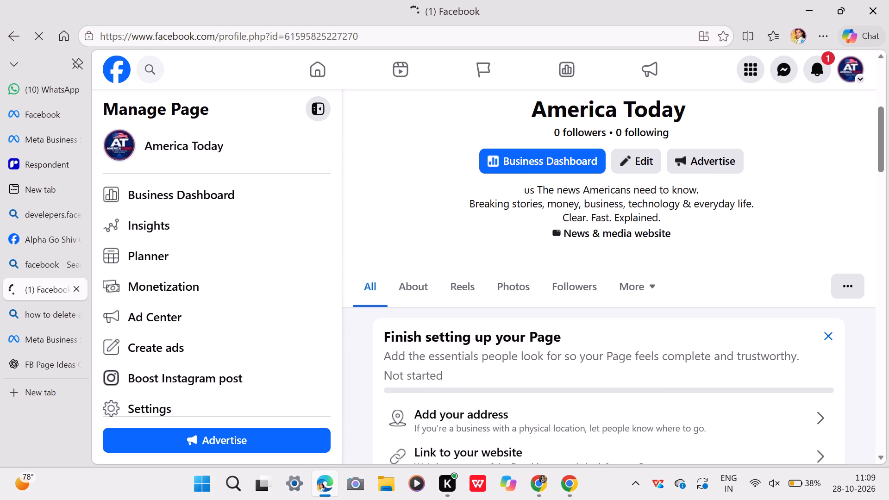
scroll(512, 381, down, 1)
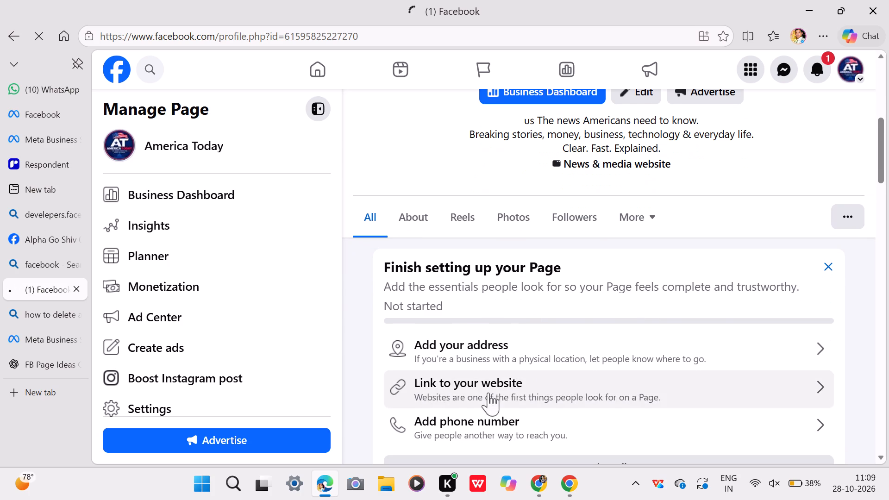
scroll(578, 418, down, 2)
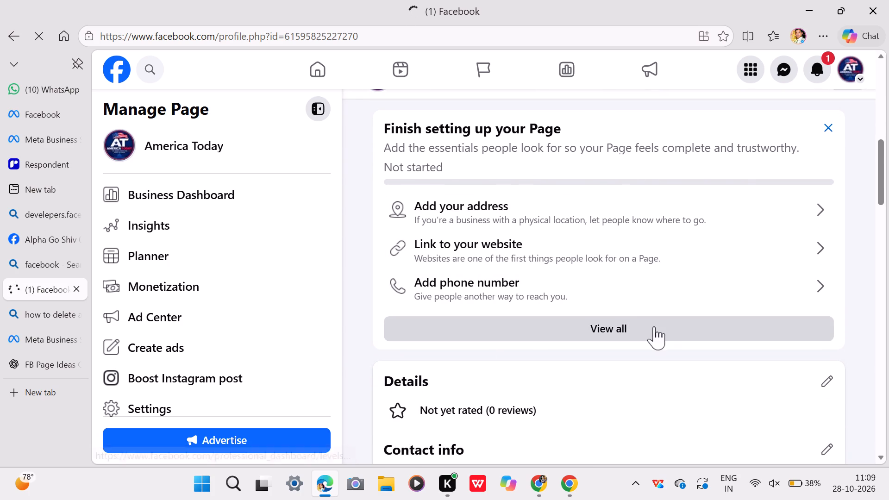
scroll(647, 290, up, 5)
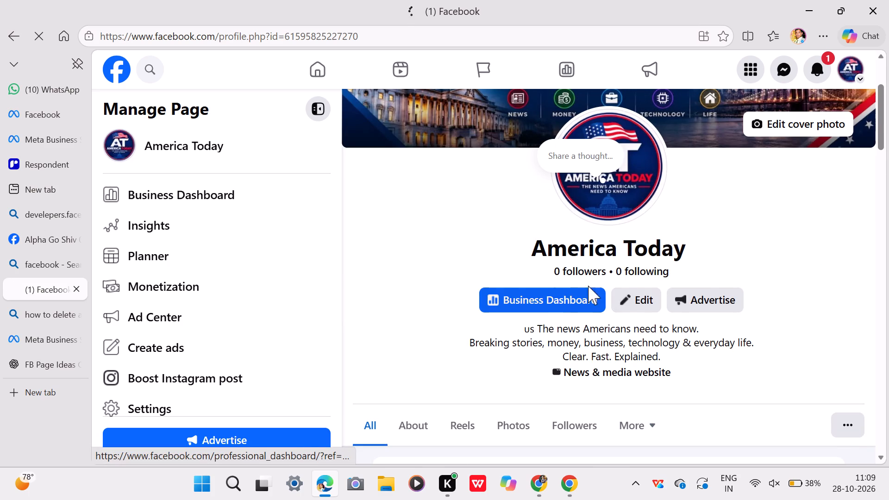
scroll(768, 279, down, 4)
scroll(413, 348, down, 7)
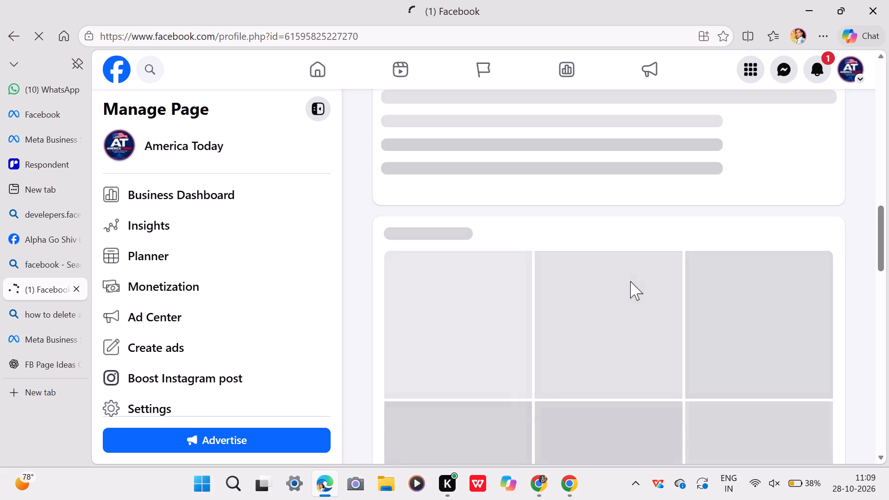
scroll(630, 281, up, 6)
scroll(700, 306, up, 5)
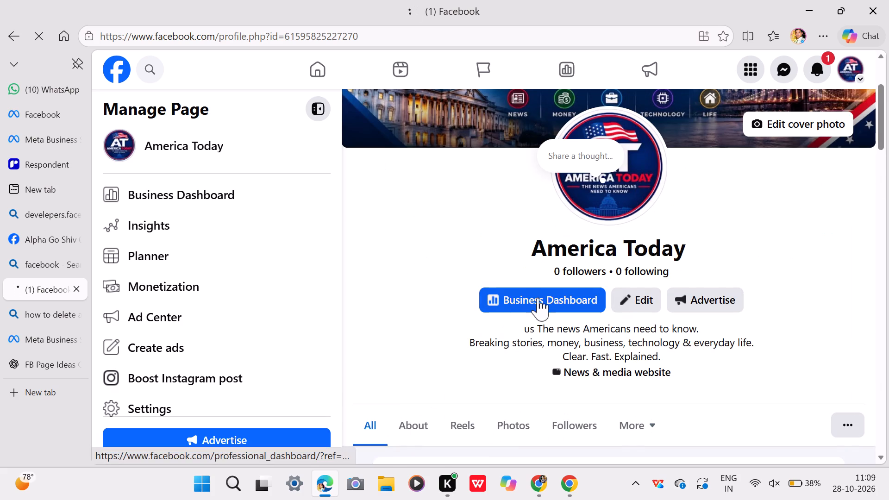
Open the Business Dashboard of the America Today Facebook page.
click(539, 295)
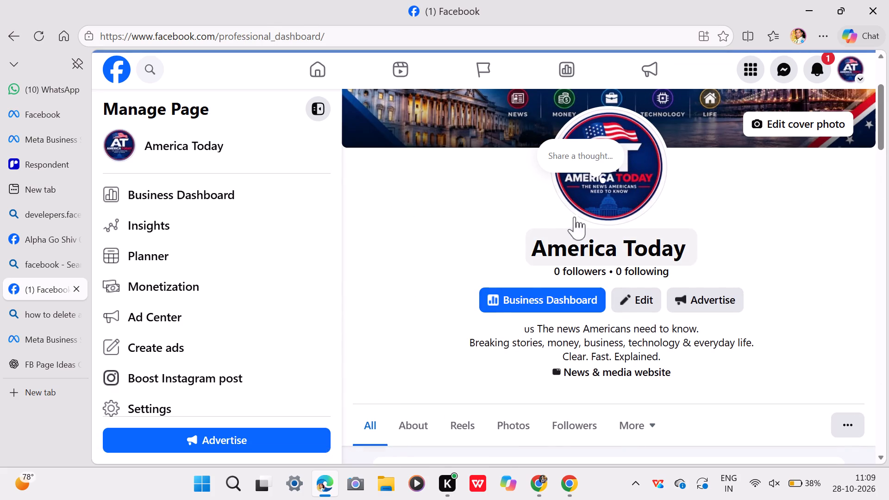
scroll(649, 309, down, 4)
scroll(589, 385, up, 6)
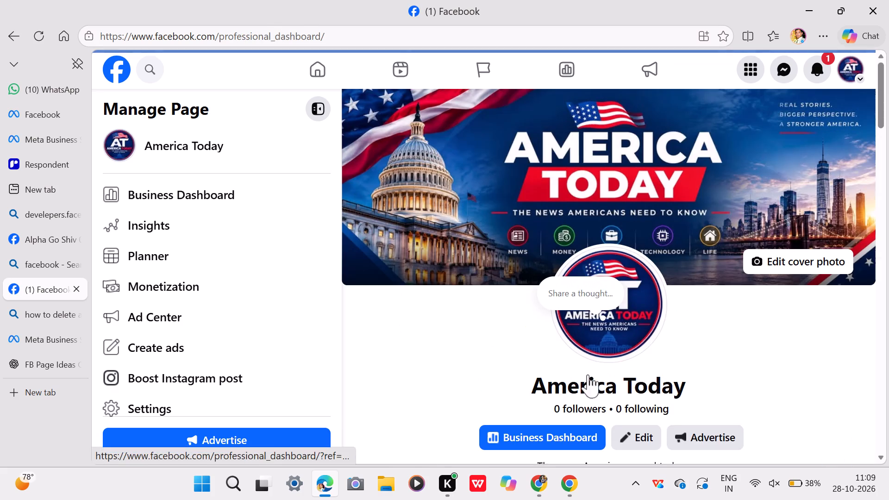
Open the America Today Page's Business Dashboard and dismiss its welcome tour offer.
scroll(564, 375, down, 2)
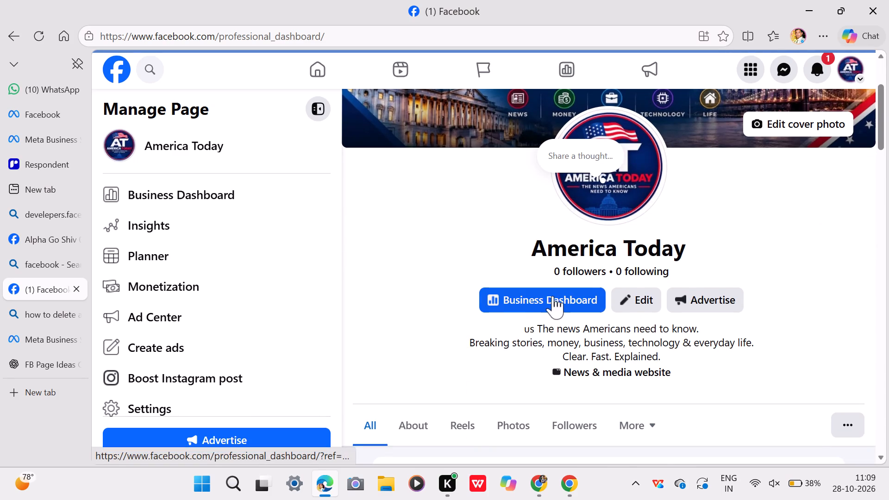
click(553, 296)
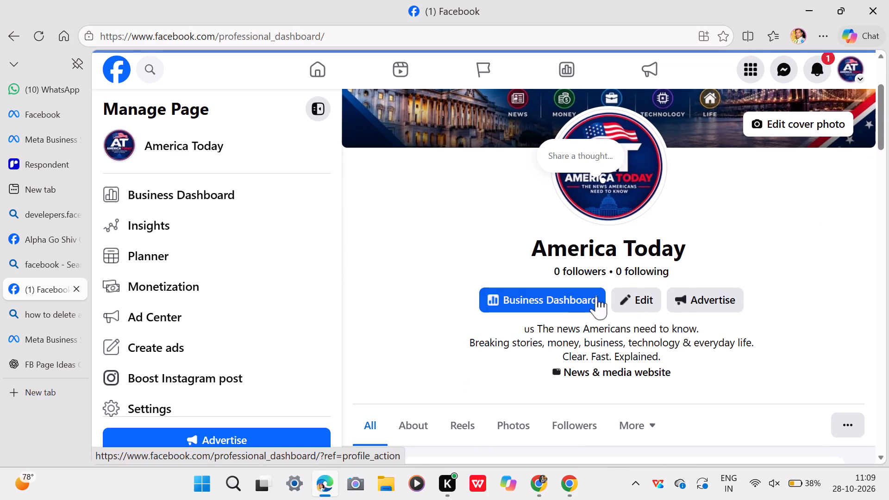
scroll(689, 312, down, 4)
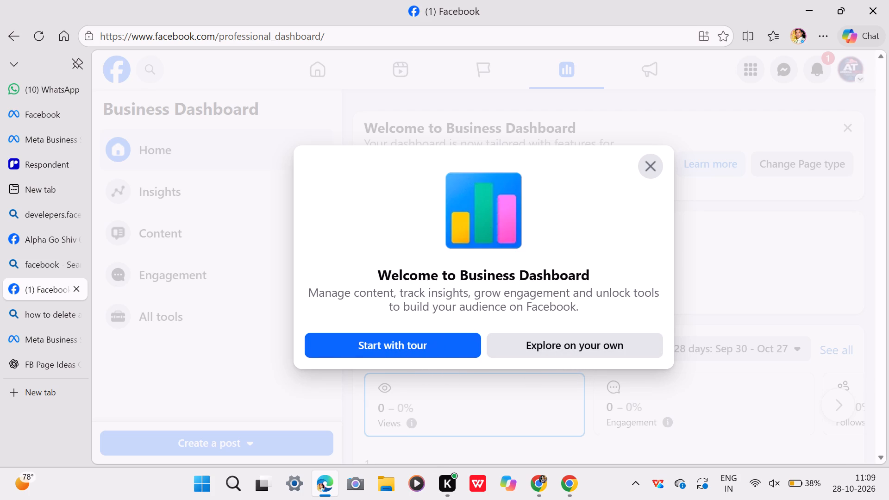
click(646, 169)
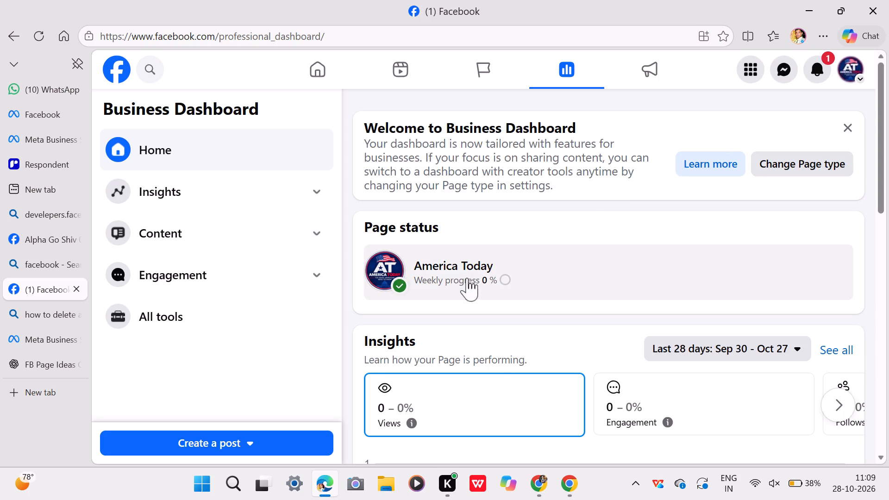
Change the America Today Page's type to Creator.
scroll(701, 422, down, 5)
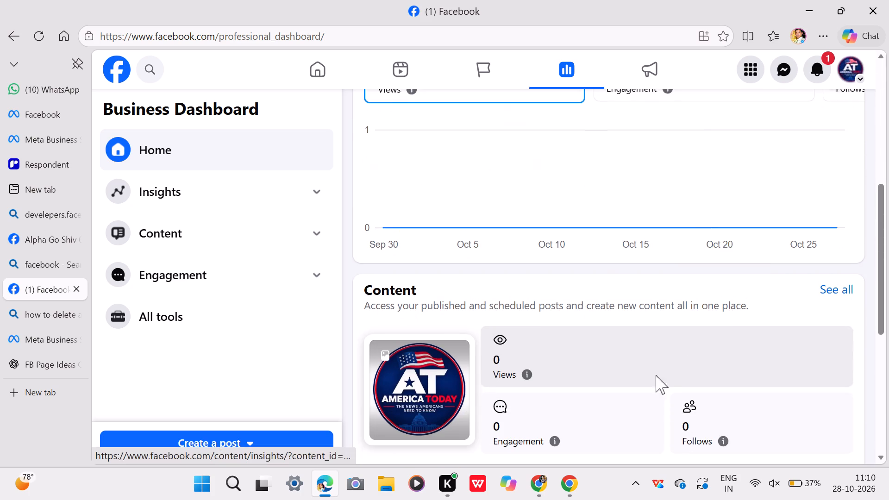
scroll(628, 325, down, 10)
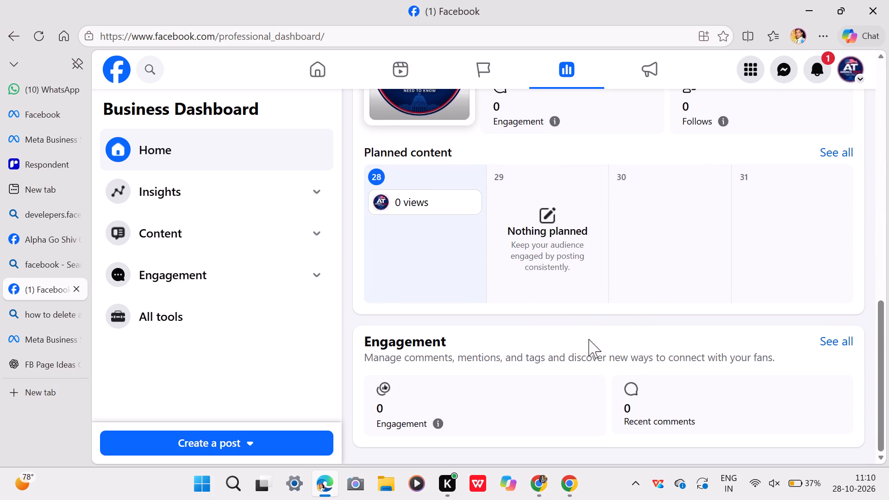
scroll(693, 359, up, 13)
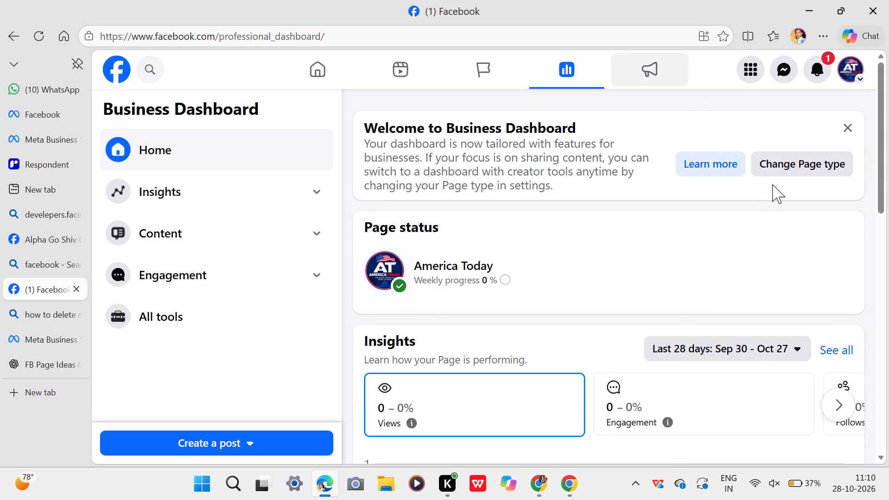
click(808, 165)
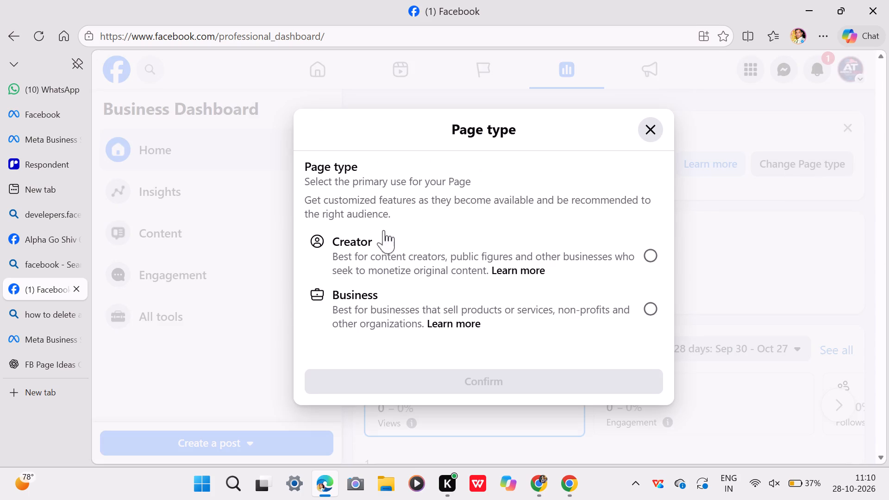
click(654, 254)
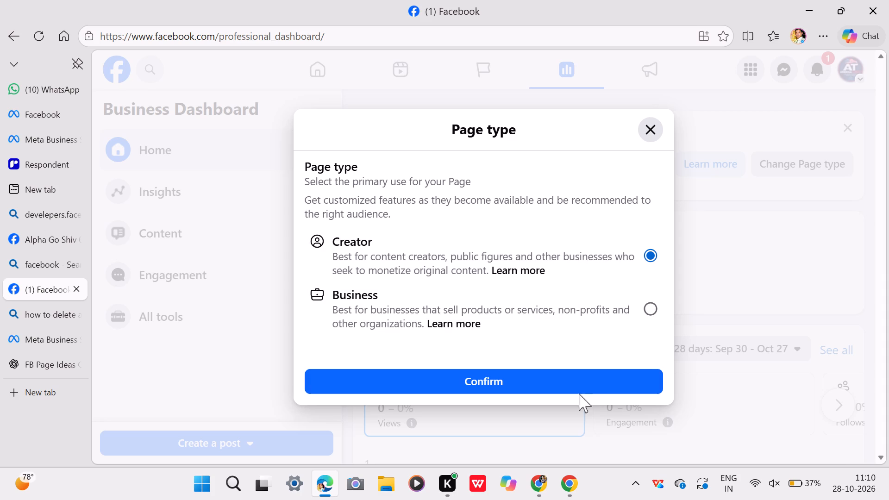
click(523, 371)
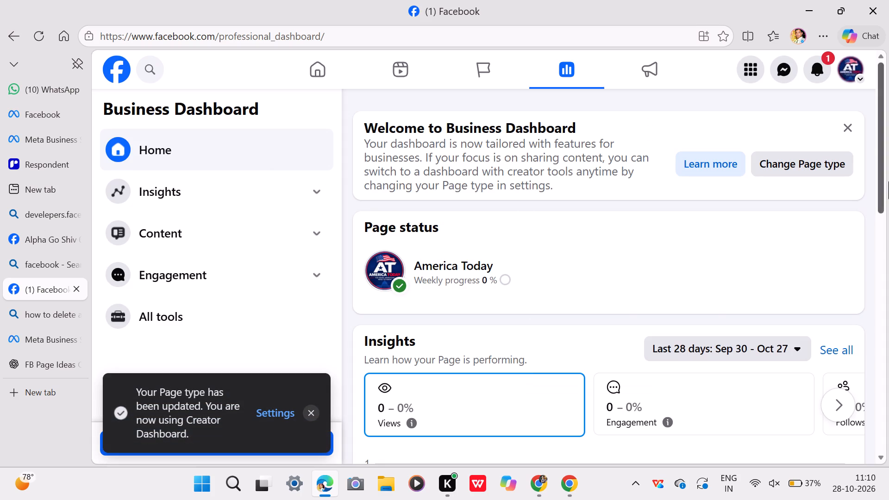
right_click(620, 181)
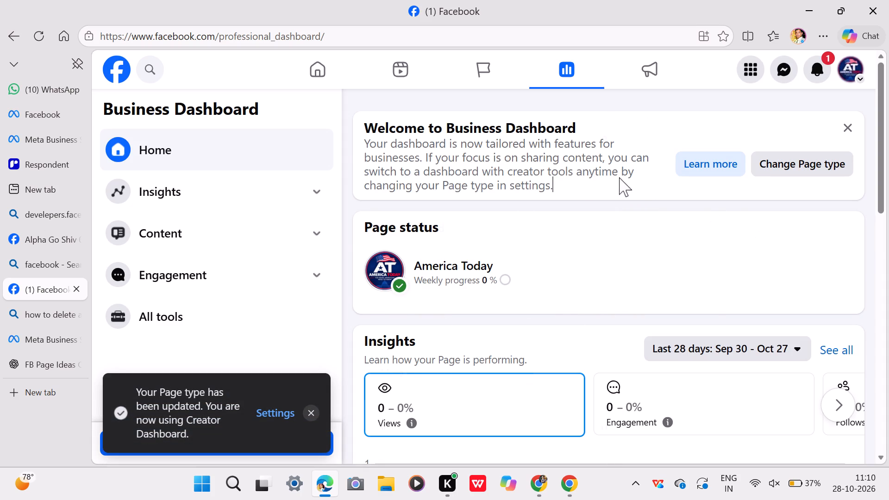
click(486, 142)
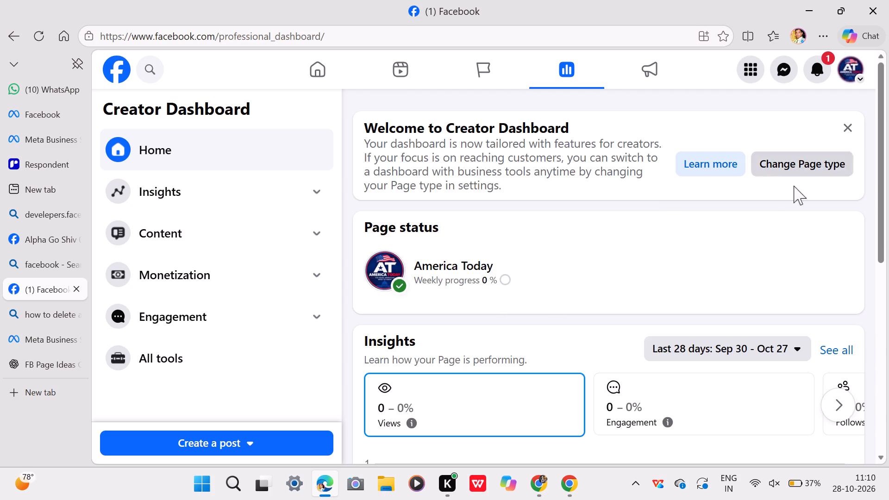
Dismiss the Creator Dashboard welcome notice.
scroll(457, 347, down, 3)
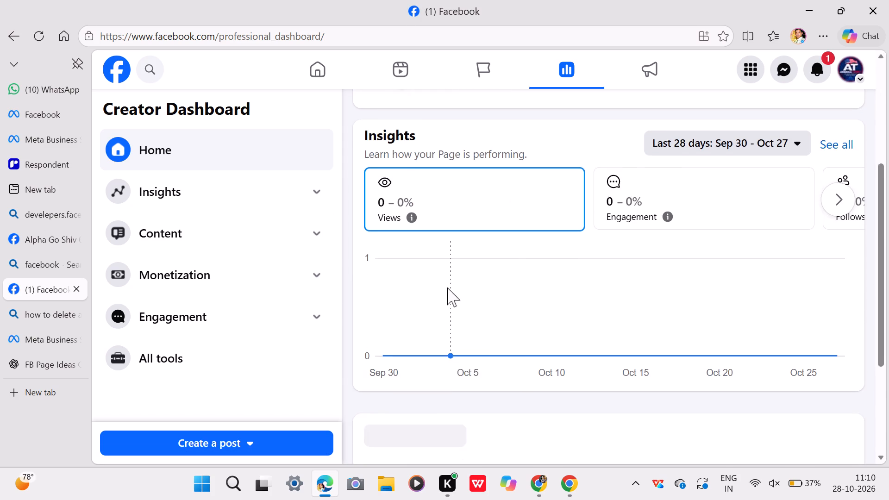
scroll(680, 253, up, 4)
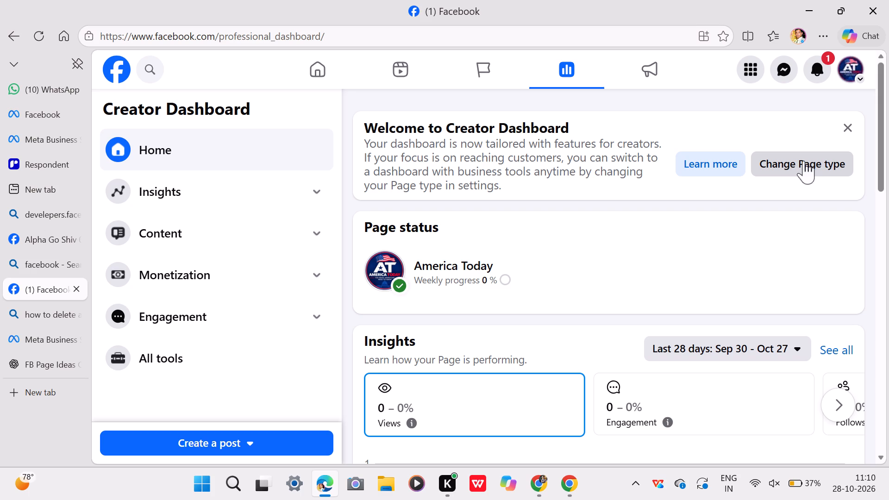
click(847, 126)
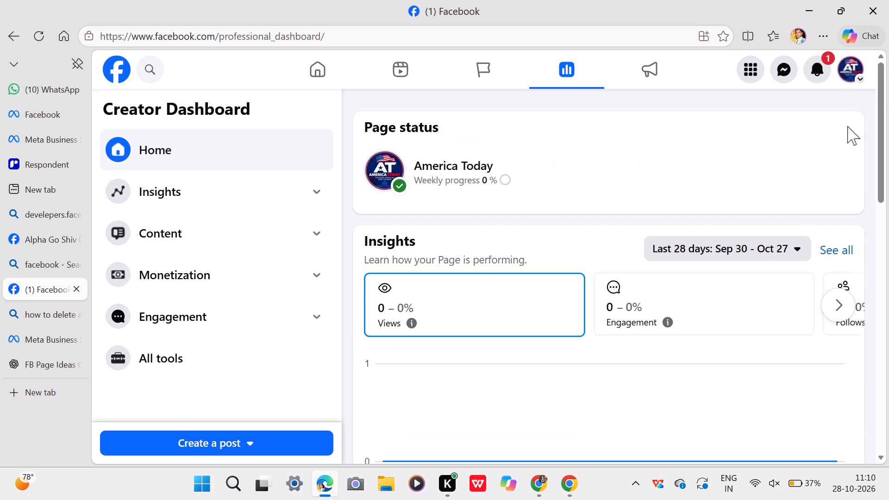
Look through the Creator Dashboard's home sections down to Monetization.
scroll(575, 230, up, 5)
scroll(643, 256, down, 5)
scroll(669, 295, down, 5)
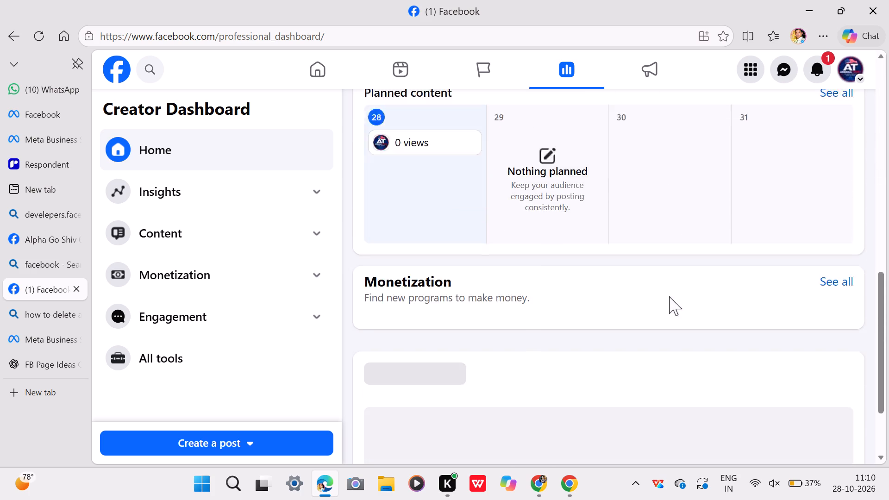
Examine the dashboard's home overview and the Views insights for the America Today Page.
scroll(593, 314, down, 5)
scroll(593, 311, up, 12)
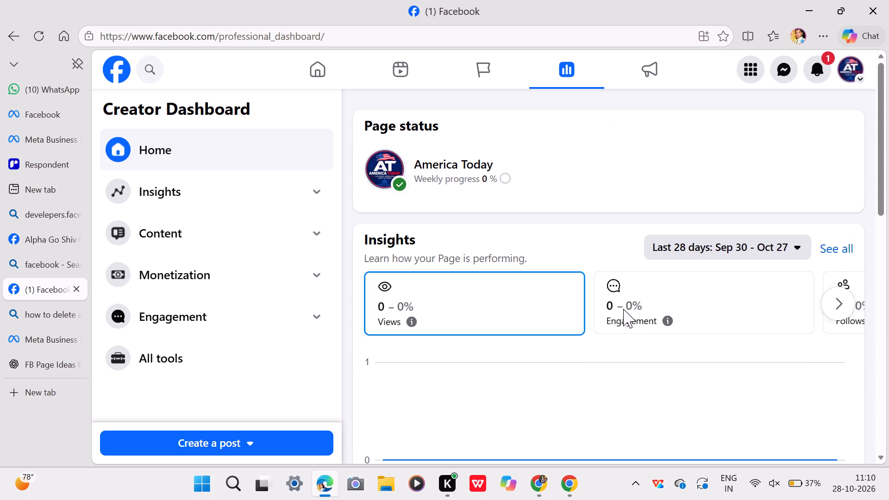
scroll(654, 309, up, 6)
scroll(676, 320, down, 9)
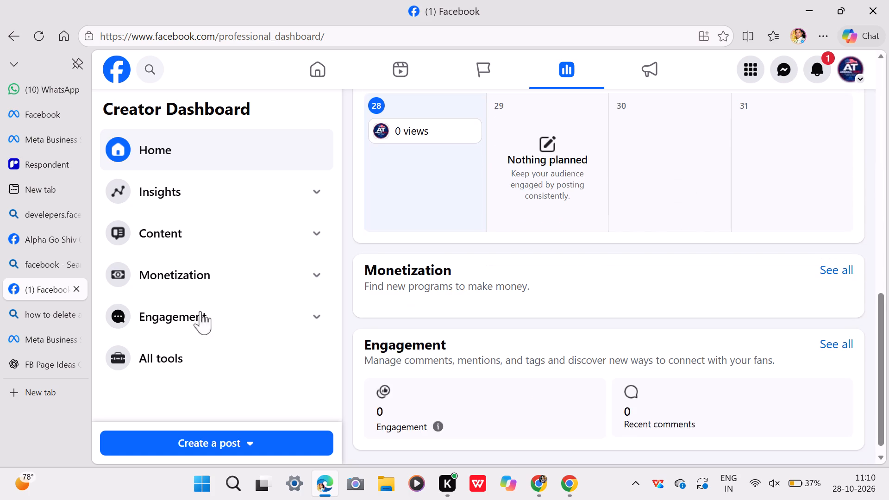
click(206, 187)
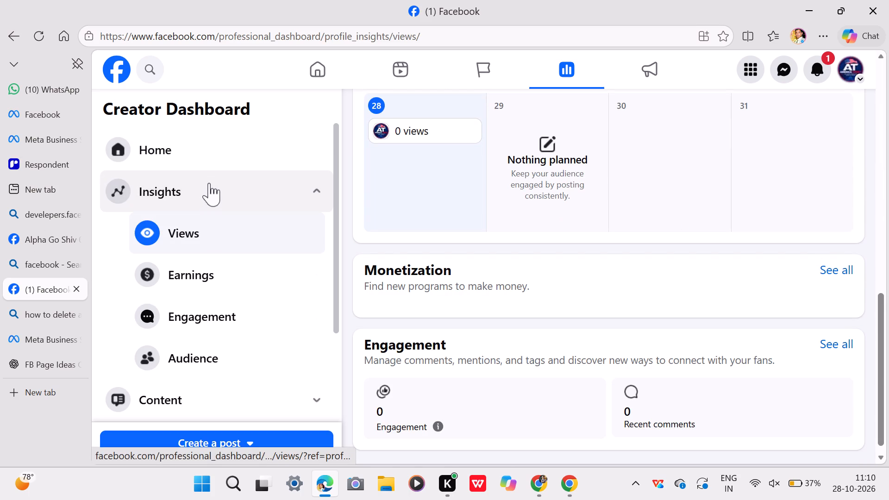
scroll(594, 278, down, 5)
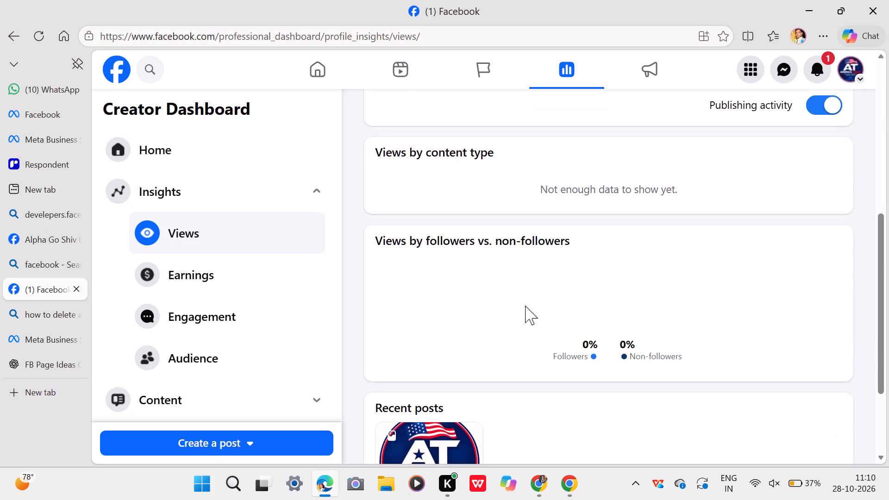
scroll(525, 306, down, 6)
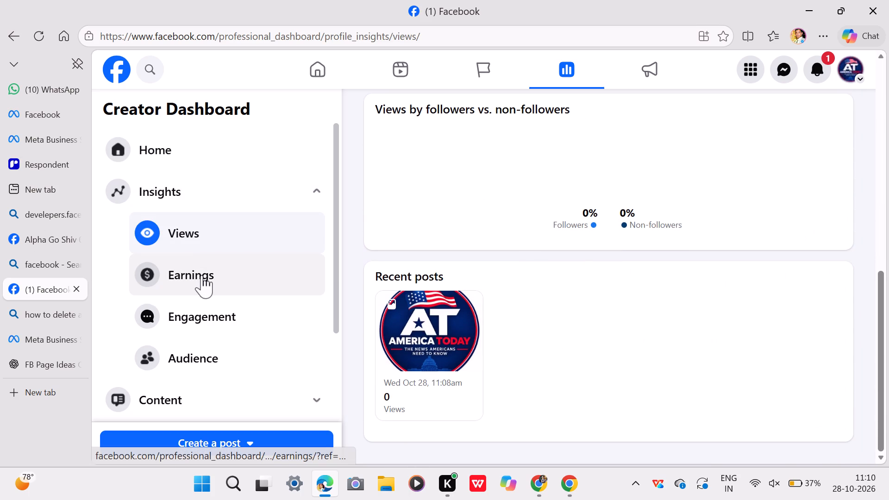
Look through the dashboard's Content Library, Planner and Monetization overview, including the Content monetization program.
scroll(167, 343, down, 3)
click(189, 265)
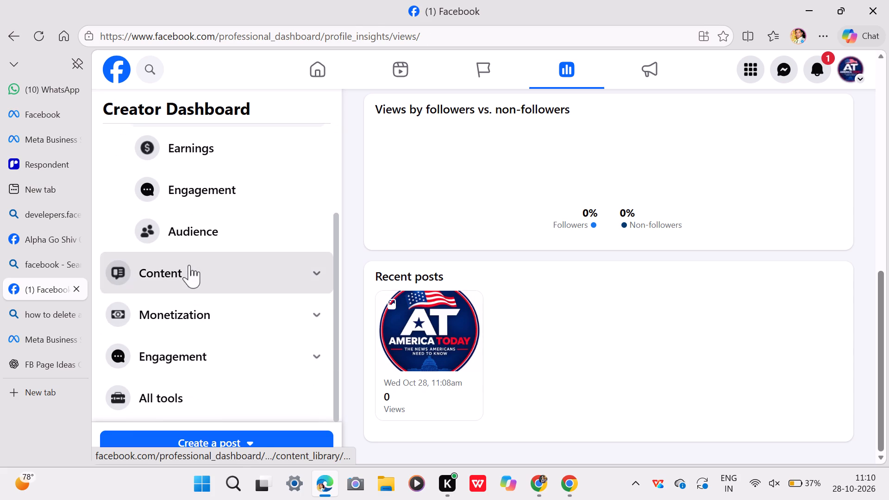
scroll(262, 349, down, 2)
scroll(713, 255, down, 4)
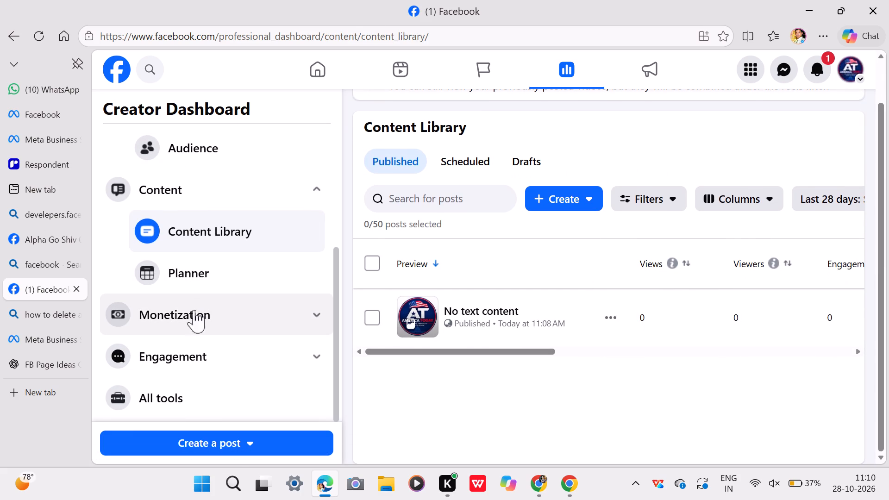
click(174, 316)
click(188, 262)
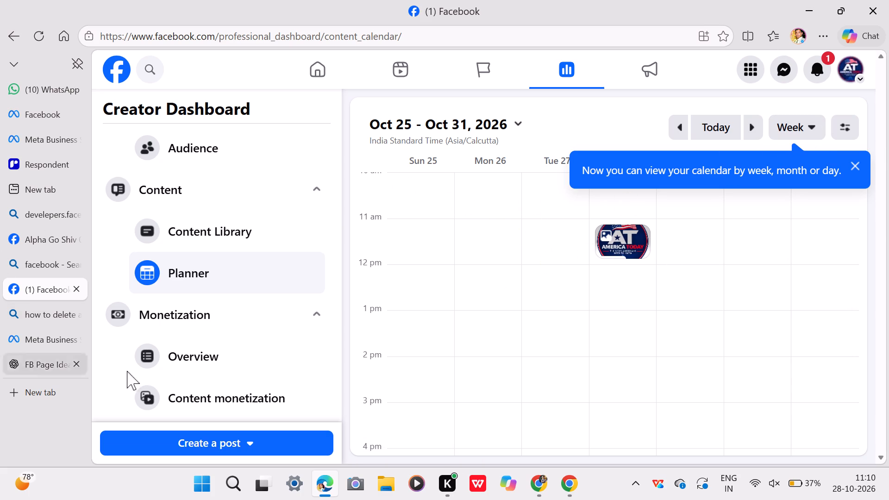
click(188, 308)
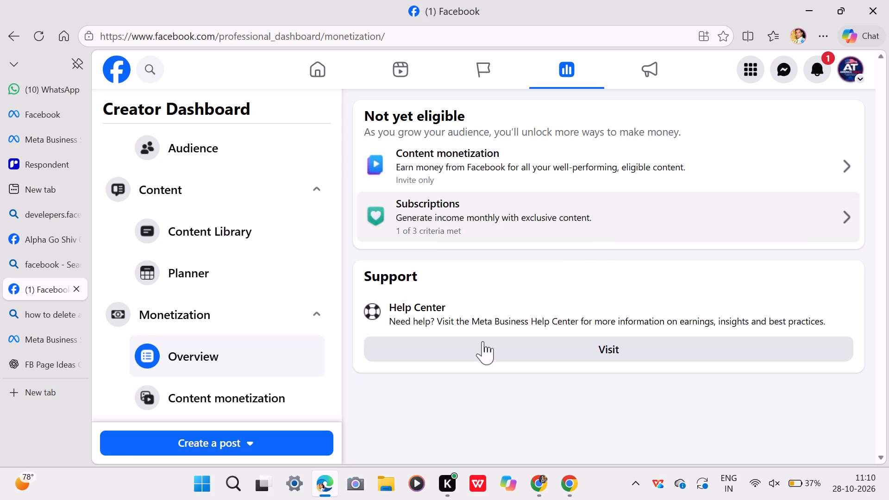
click(544, 162)
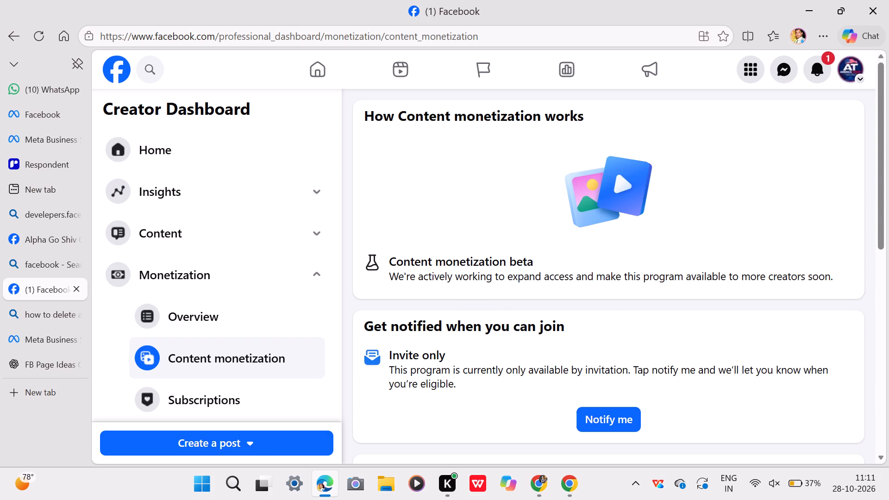
Request a notification for when the America Today Page can join the Content monetization program.
scroll(555, 386, down, 4)
scroll(664, 248, up, 3)
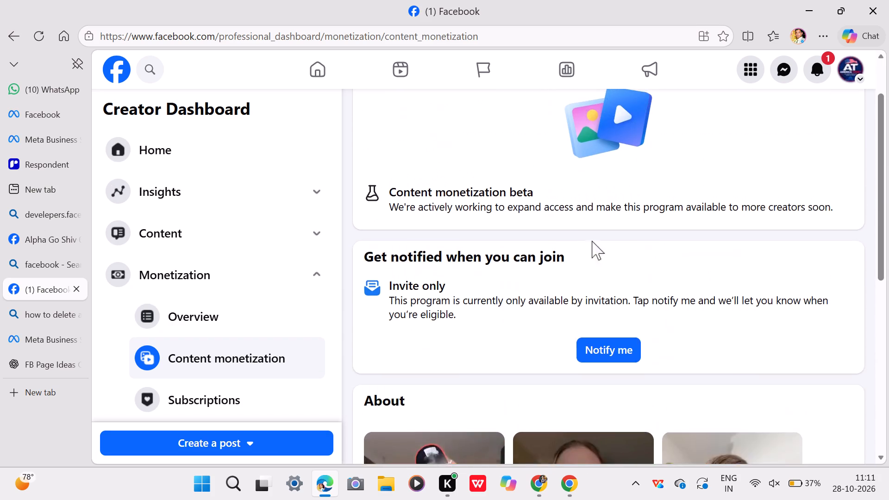
scroll(579, 238, up, 6)
scroll(627, 263, down, 8)
scroll(621, 304, down, 8)
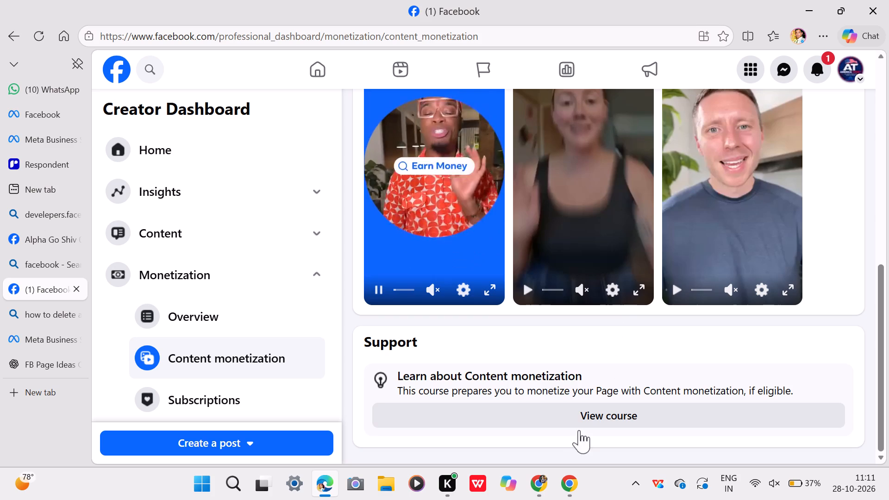
scroll(627, 312, up, 6)
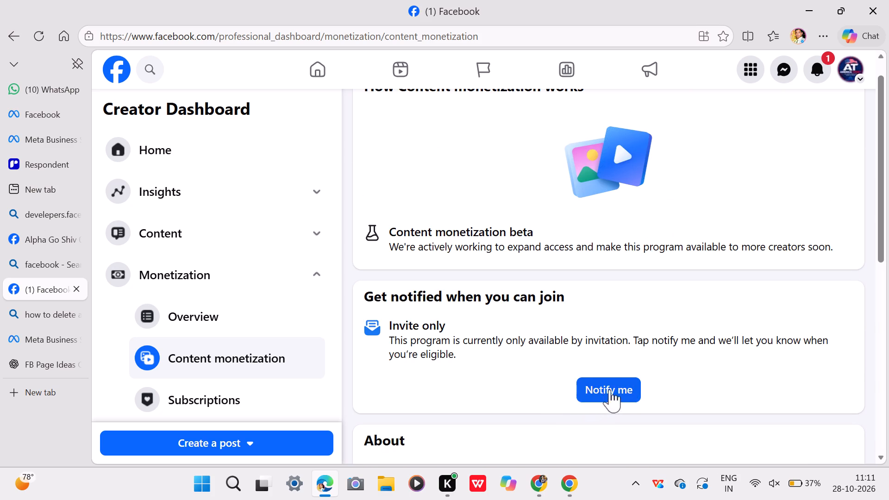
click(610, 389)
scroll(611, 299, up, 4)
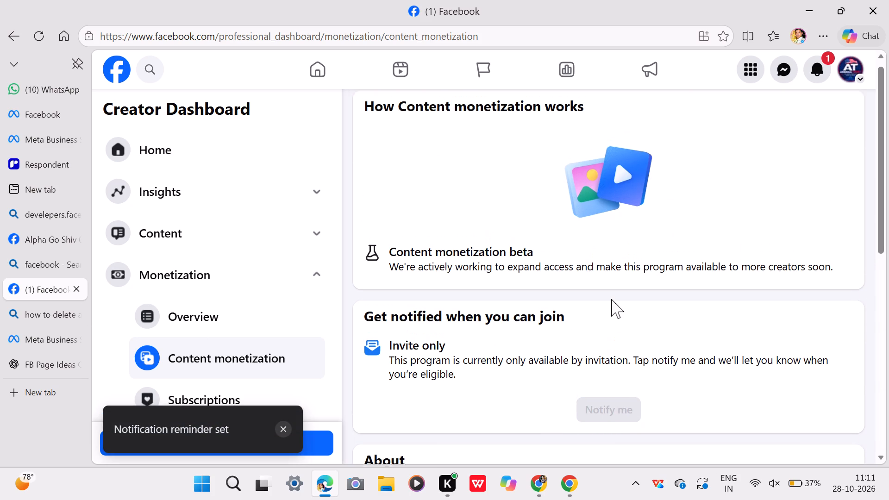
scroll(611, 299, up, 2)
scroll(548, 199, up, 1)
scroll(549, 198, down, 3)
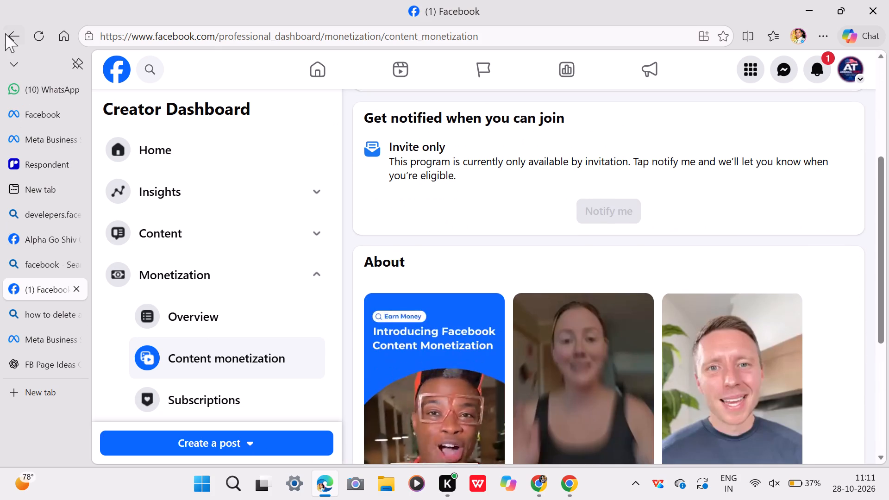
Review the Subscriptions monetization criteria and request a notification for when the Page becomes eligible.
click(217, 314)
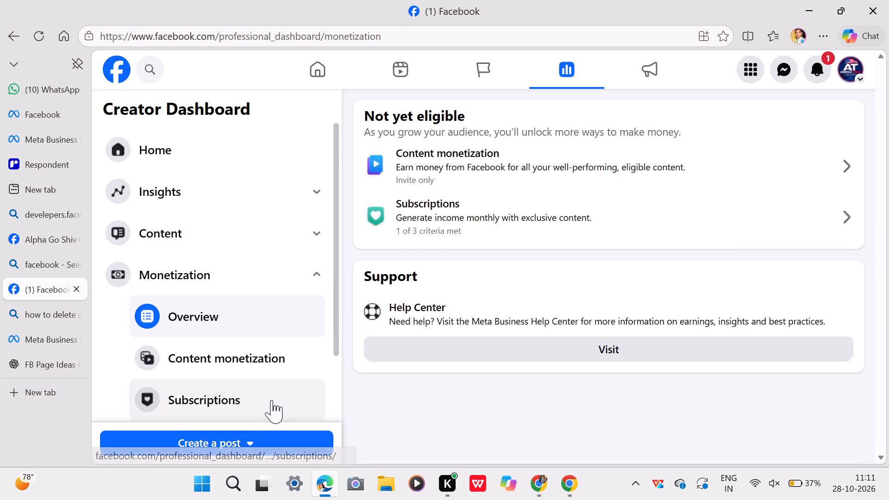
click(272, 400)
scroll(557, 341, down, 1)
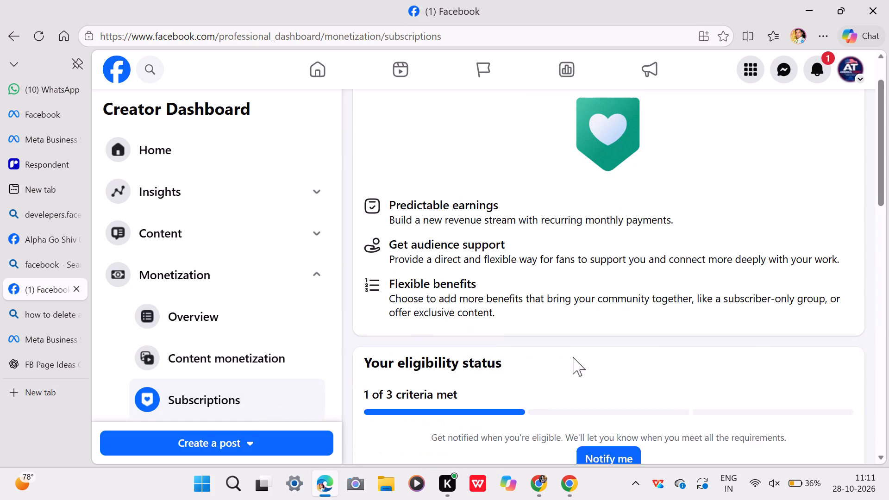
scroll(621, 418, down, 3)
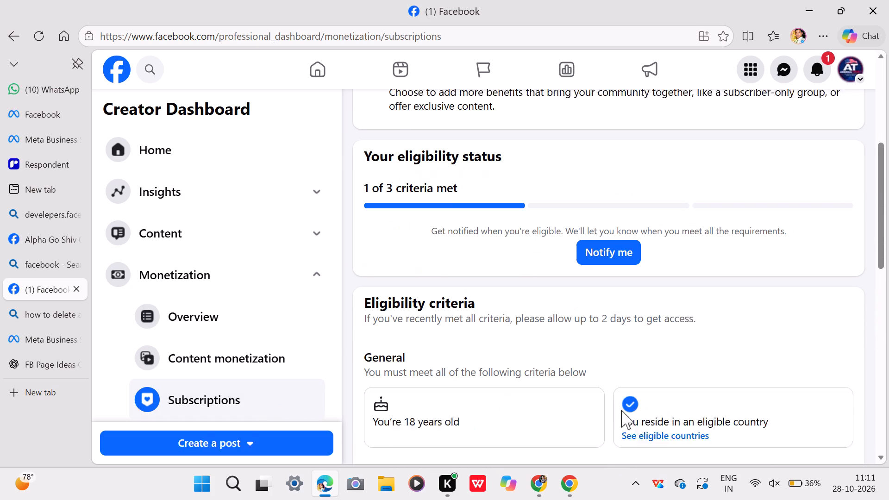
scroll(660, 366, down, 3)
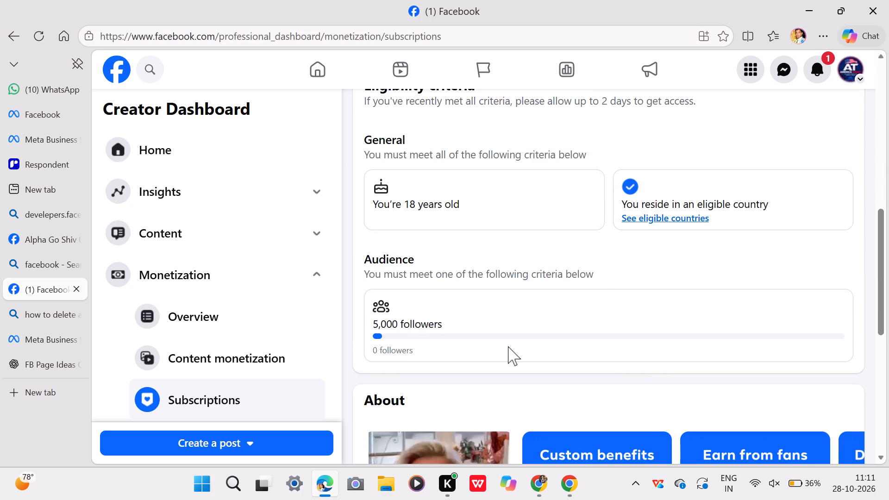
scroll(558, 350, down, 5)
scroll(613, 340, down, 6)
scroll(611, 346, up, 8)
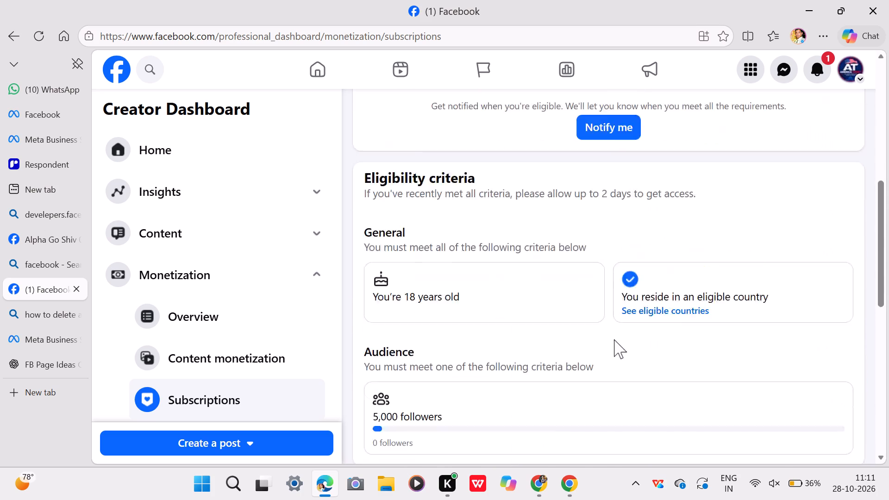
scroll(614, 339, up, 2)
click(616, 345)
scroll(536, 308, up, 7)
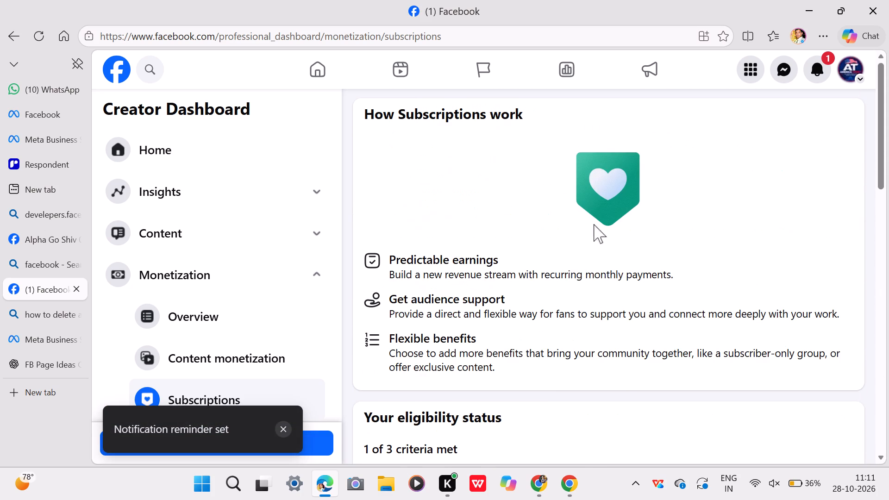
Examine the rest of the Subscriptions information, including its introductory material and support course.
scroll(232, 226, up, 7)
scroll(222, 257, down, 4)
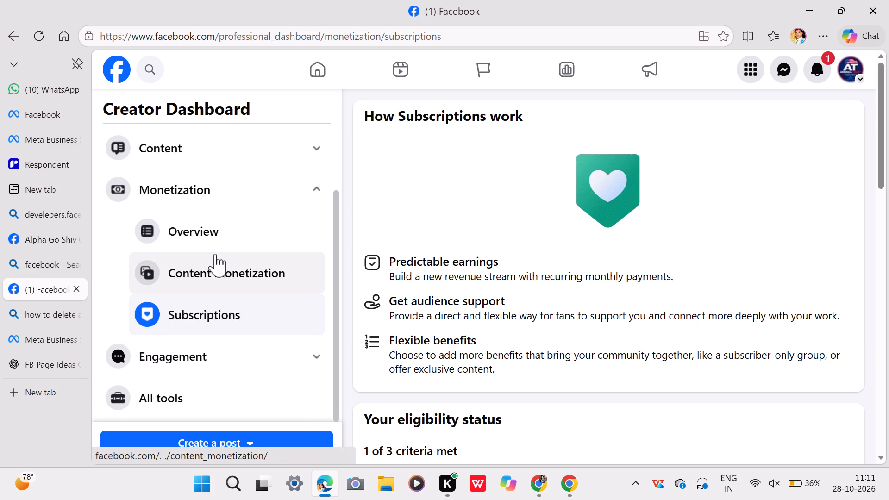
scroll(215, 253, down, 6)
scroll(196, 367, down, 4)
scroll(593, 310, down, 11)
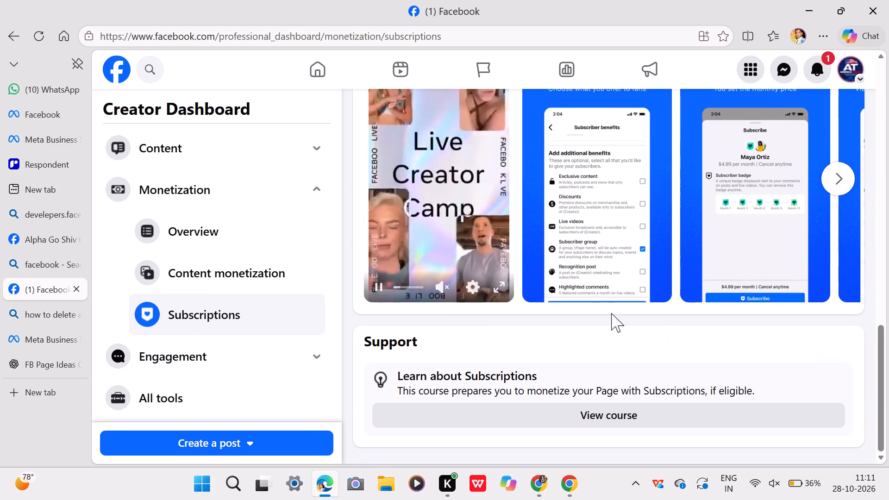
scroll(611, 313, down, 2)
scroll(250, 314, up, 5)
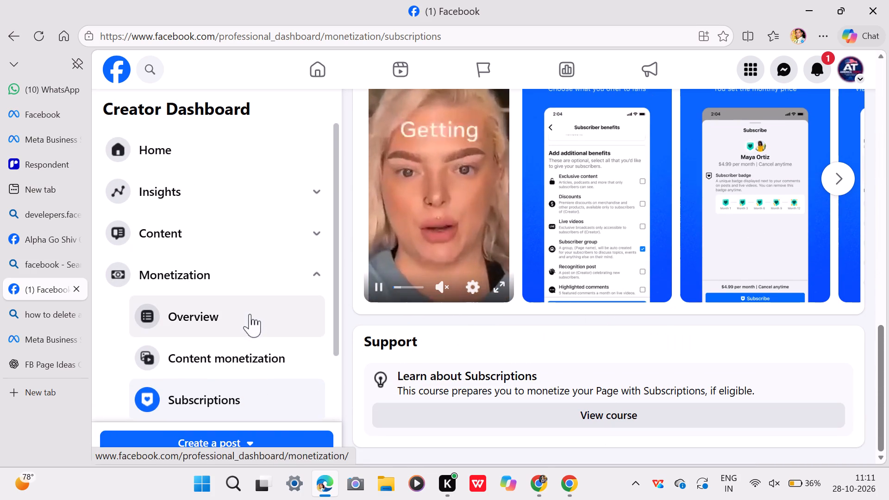
scroll(250, 342, down, 5)
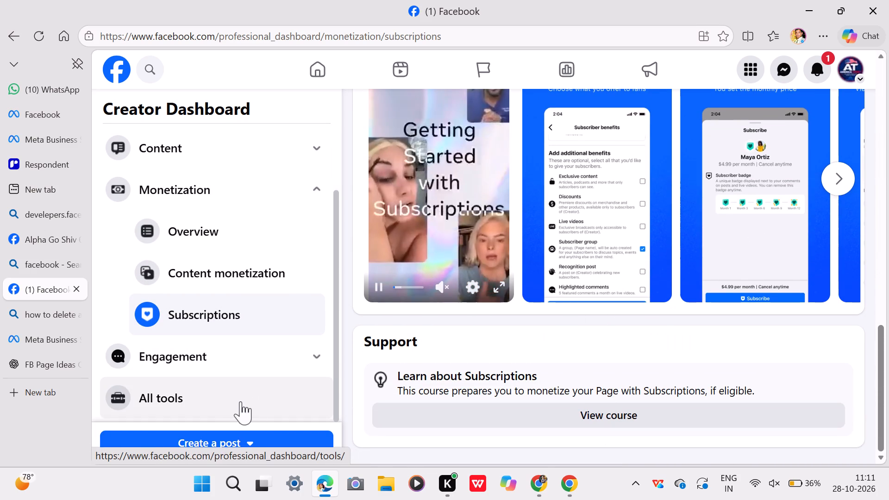
Look through all the Creator Dashboard tools available for the America Today Page.
click(240, 402)
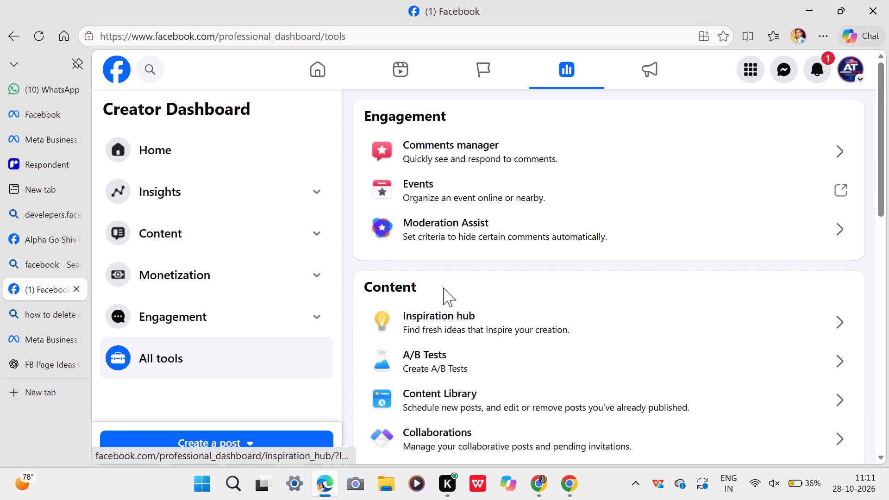
scroll(510, 281, down, 5)
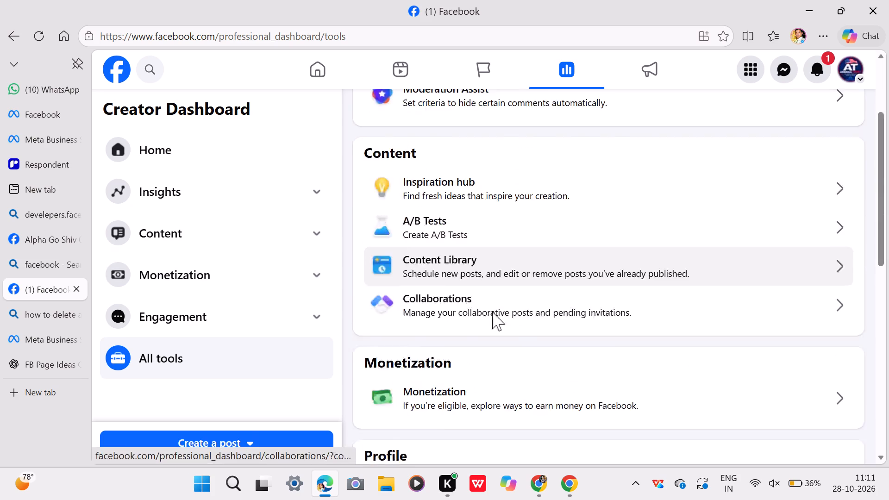
scroll(491, 318, down, 12)
scroll(482, 281, up, 5)
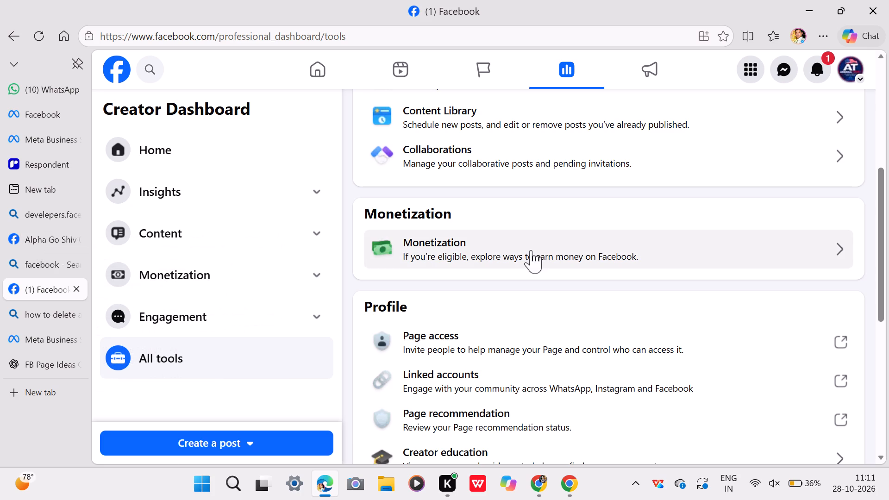
scroll(548, 262, up, 8)
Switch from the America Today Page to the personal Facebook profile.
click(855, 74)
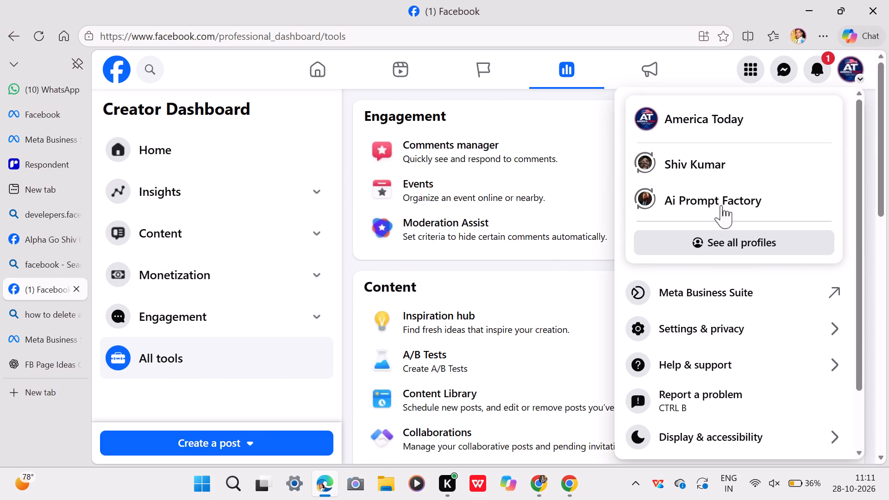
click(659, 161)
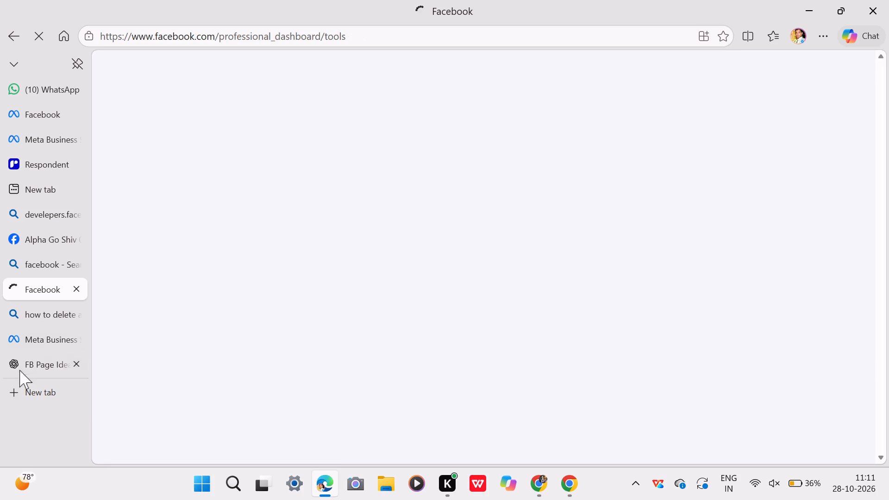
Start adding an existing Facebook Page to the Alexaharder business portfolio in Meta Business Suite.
click(40, 337)
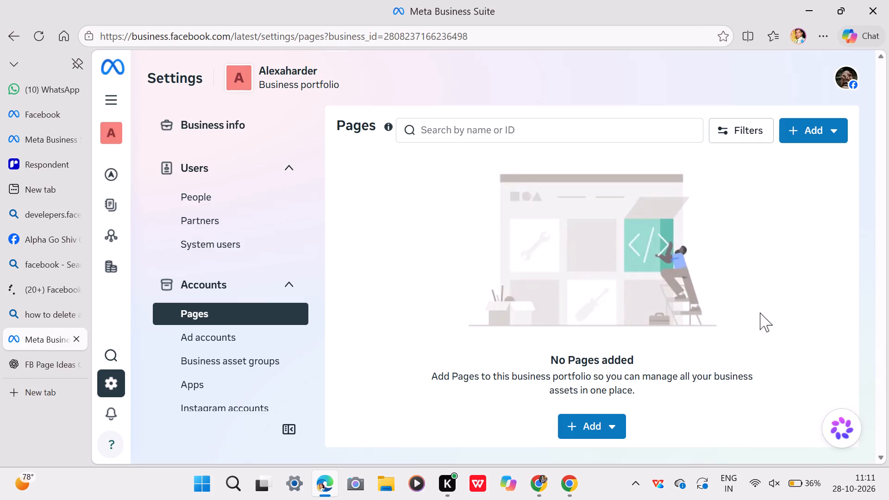
click(578, 428)
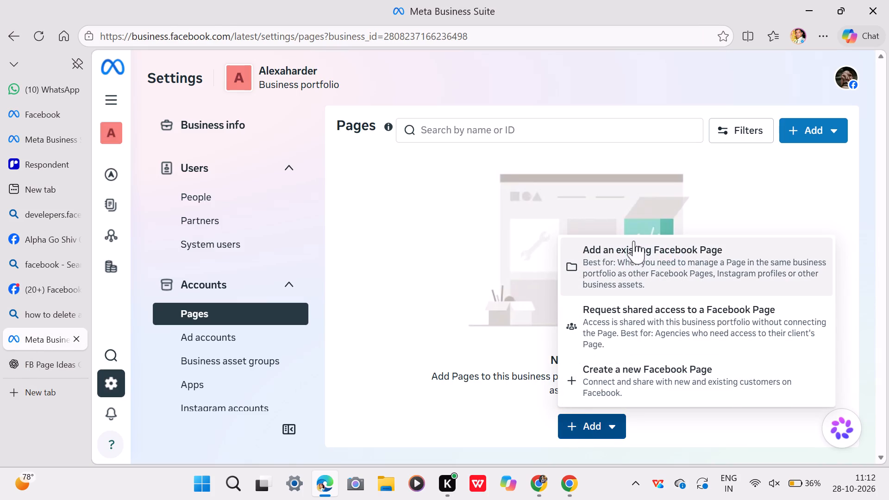
click(642, 254)
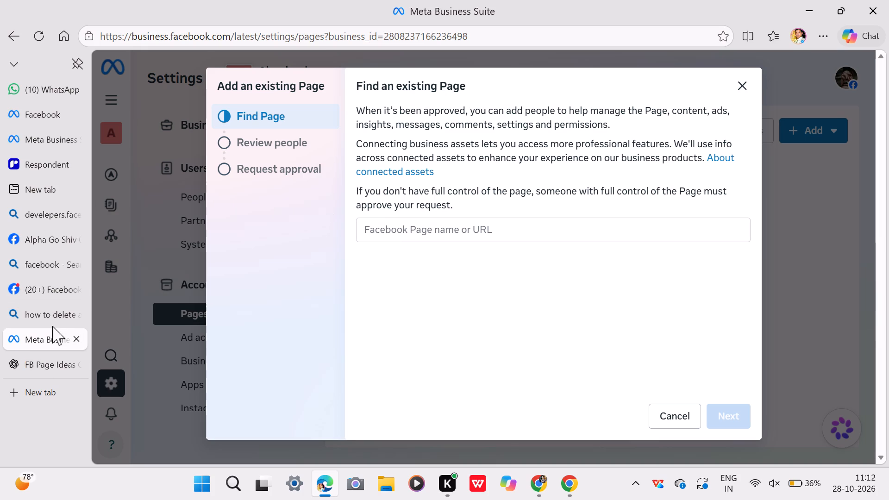
Return to Facebook, switch back to the America Today profile and open its Page.
click(40, 290)
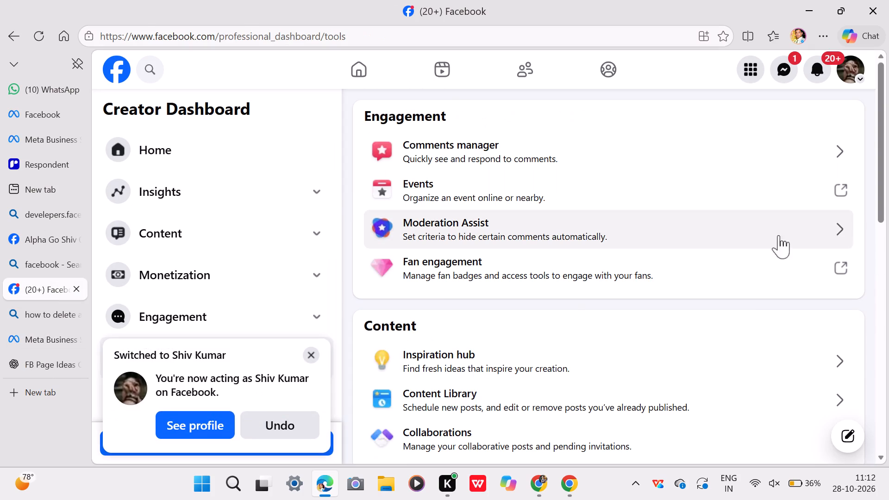
click(314, 357)
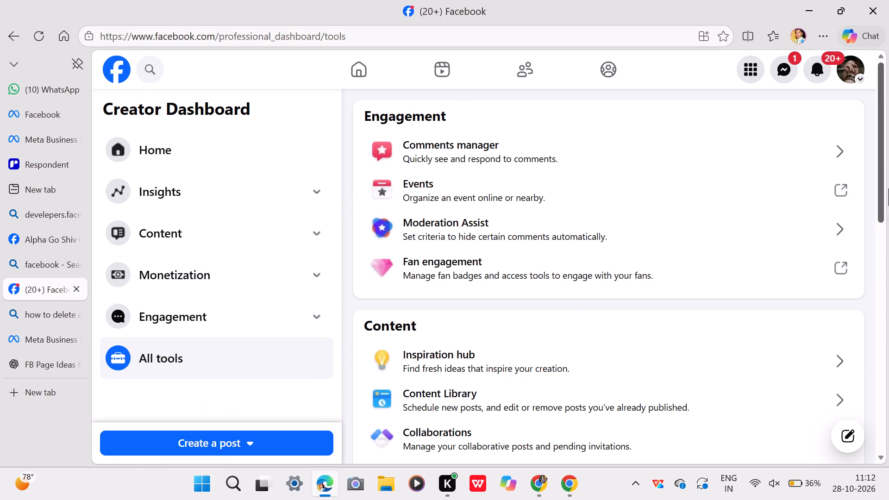
click(850, 74)
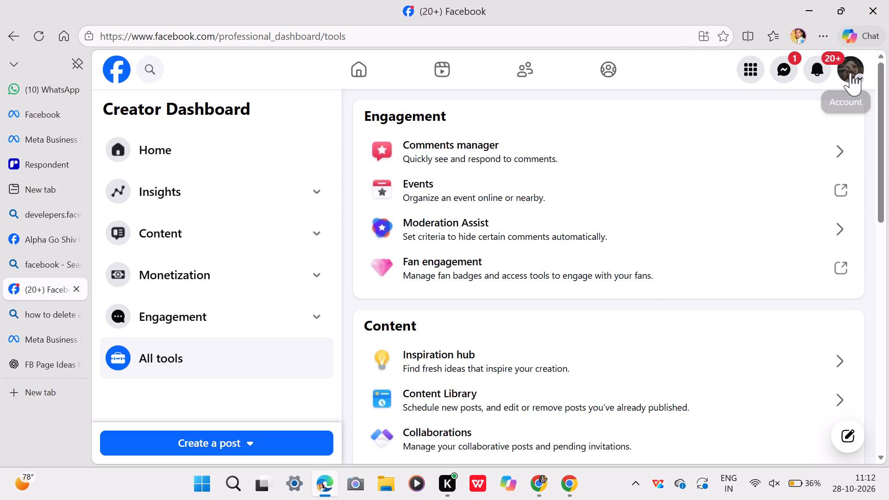
click(703, 159)
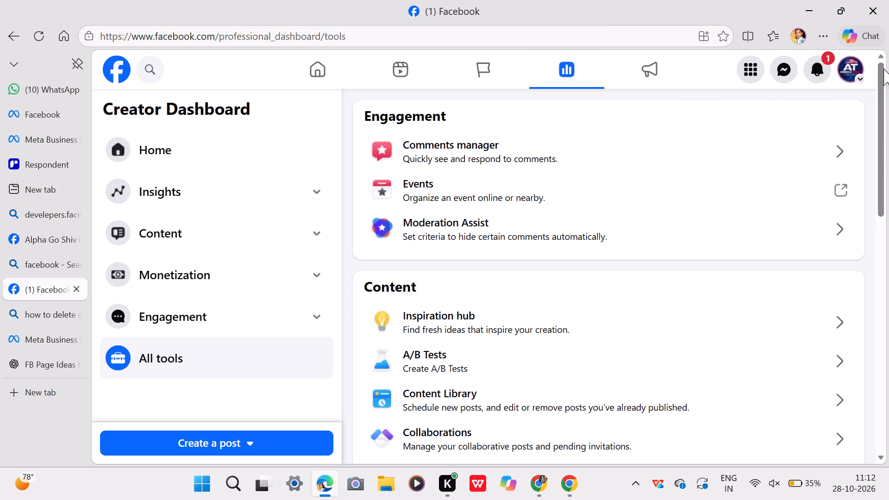
click(851, 62)
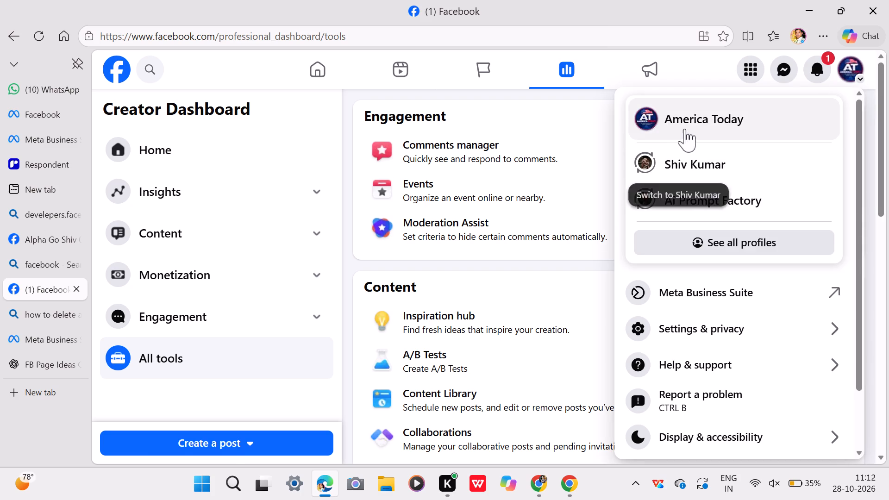
click(645, 113)
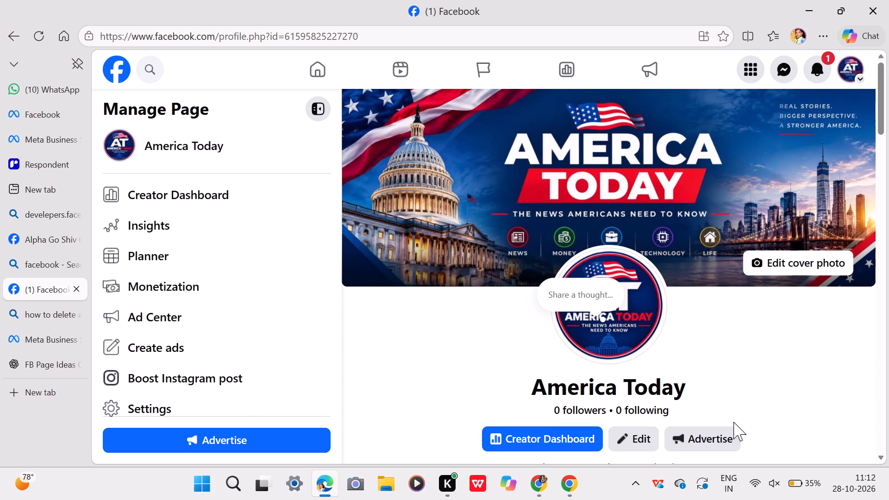
Look over the America Today Page's intro and setup sections and browse its additional Page options.
scroll(722, 423, down, 2)
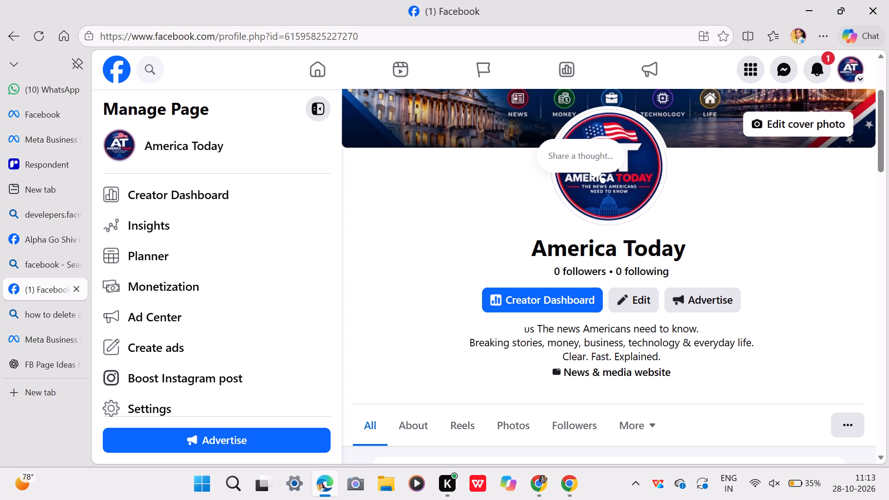
click(413, 223)
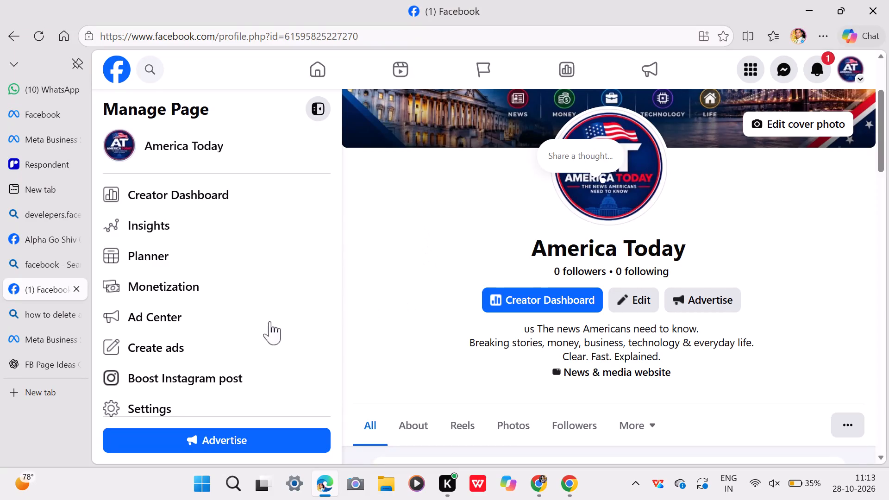
scroll(802, 275, down, 2)
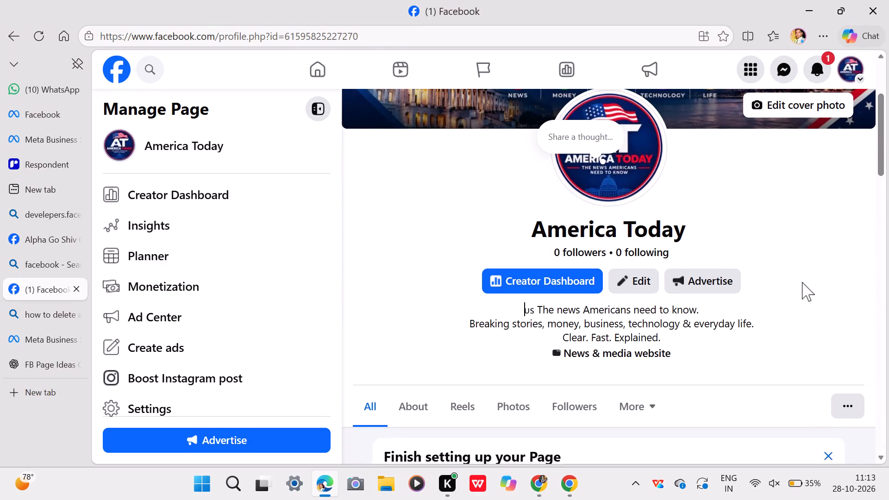
scroll(802, 282, down, 1)
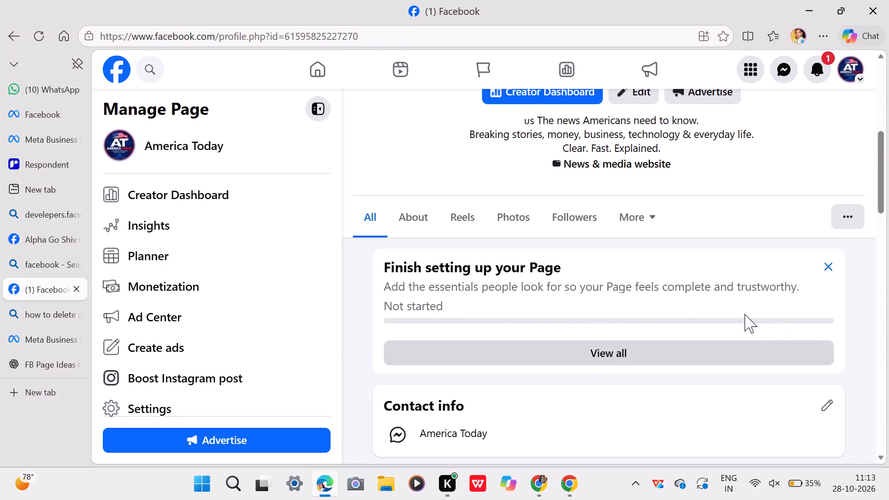
scroll(717, 251, up, 1)
click(846, 285)
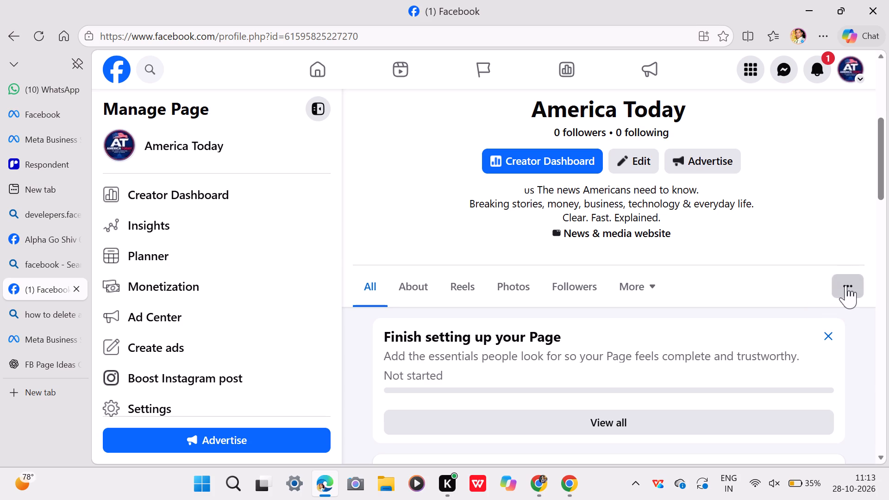
click(527, 216)
scroll(767, 195, up, 4)
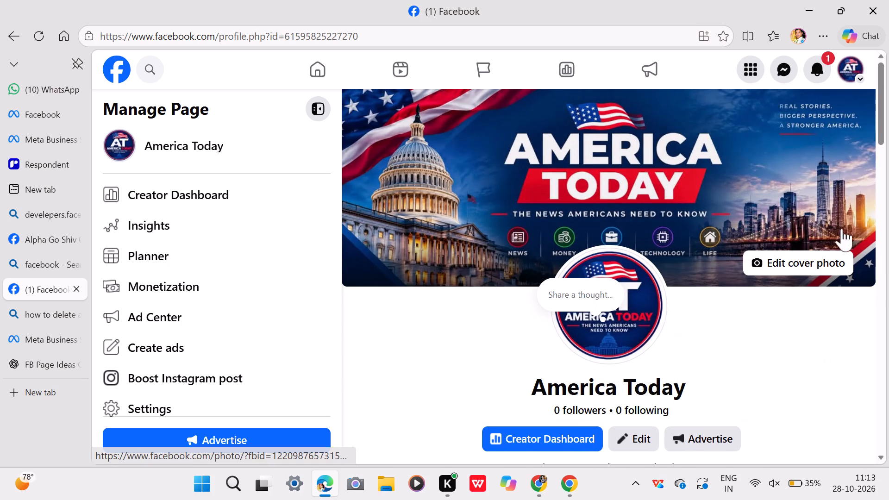
scroll(848, 234, down, 4)
click(848, 287)
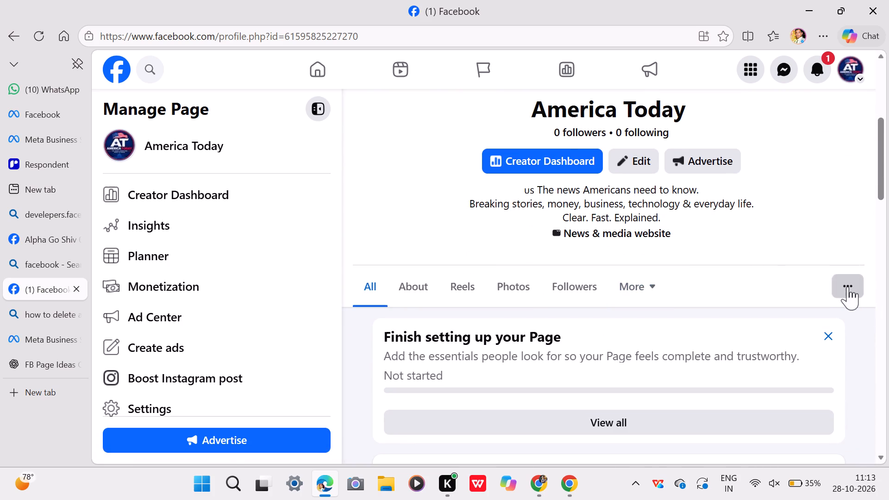
scroll(757, 212, down, 5)
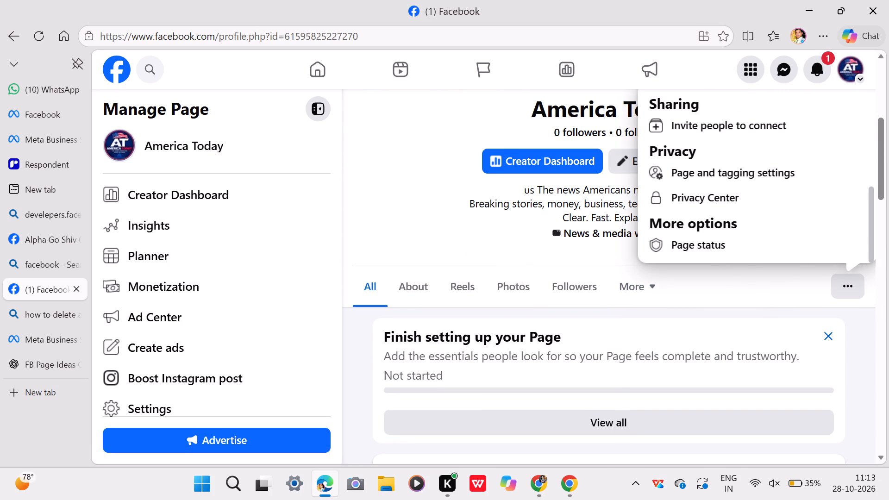
Look through the America Today Page's additional profile options, try Invite people to connect, and dismiss the profile switch.
scroll(736, 223, down, 4)
scroll(735, 219, up, 5)
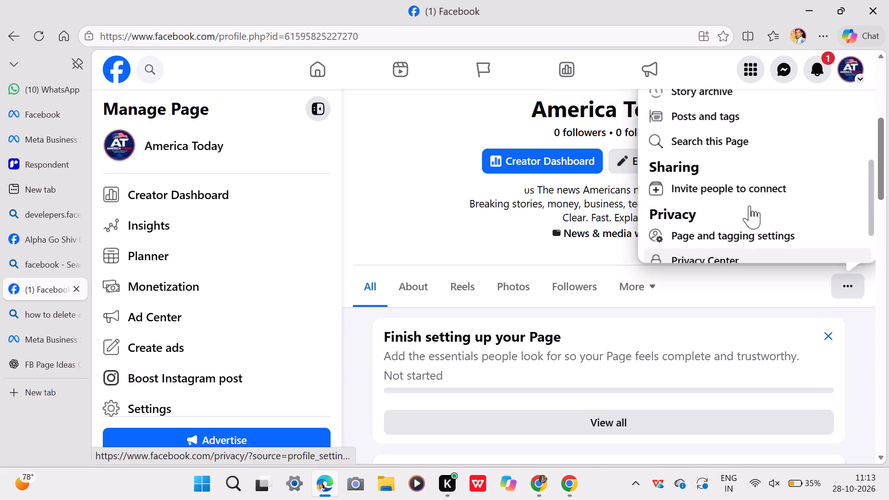
scroll(776, 195, down, 4)
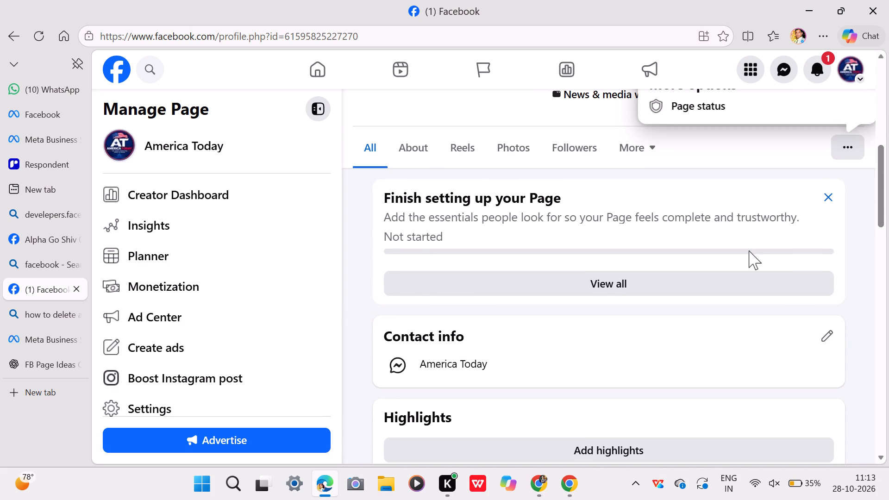
scroll(749, 250, up, 2)
scroll(769, 217, up, 2)
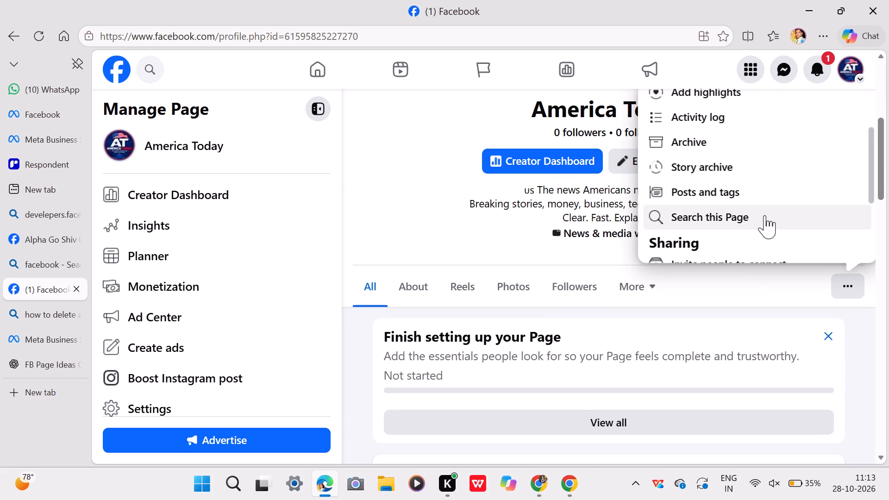
scroll(763, 216, down, 1)
scroll(745, 210, up, 1)
scroll(744, 212, down, 1)
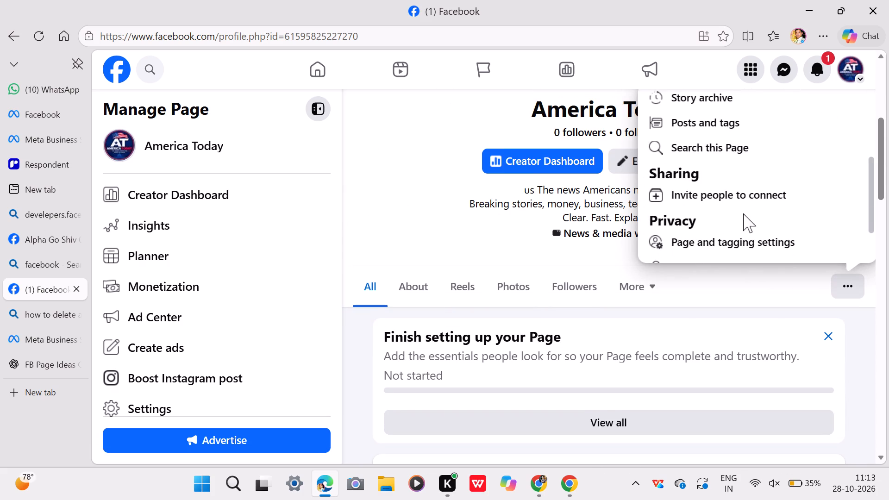
click(690, 194)
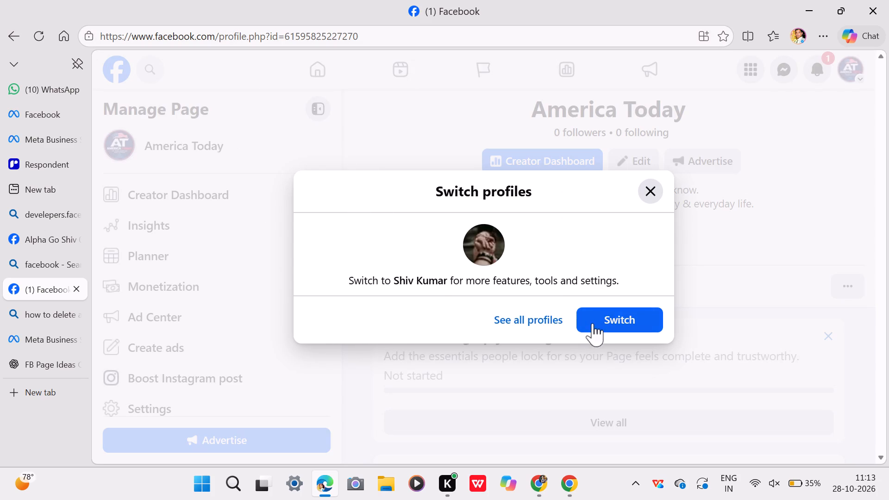
click(646, 190)
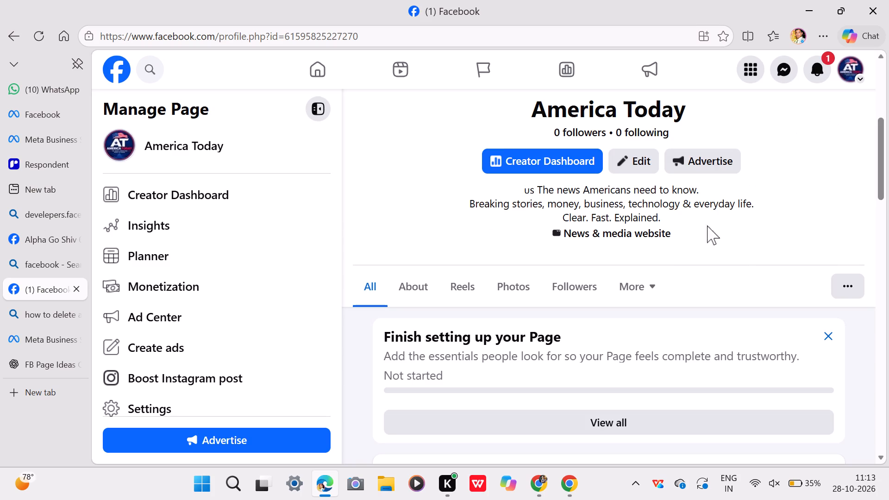
Look through the America Today Page's additional profile options, from professional tools and profile content to sharing, privacy and Page status.
click(847, 278)
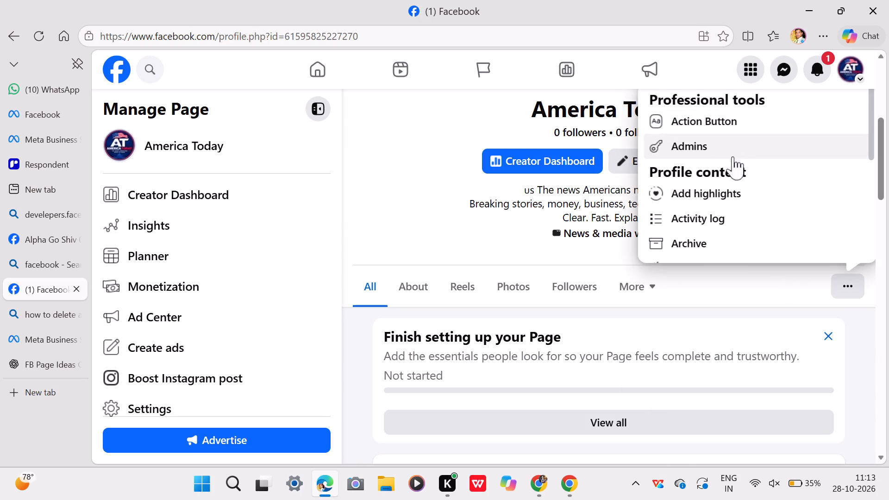
scroll(702, 196, down, 1)
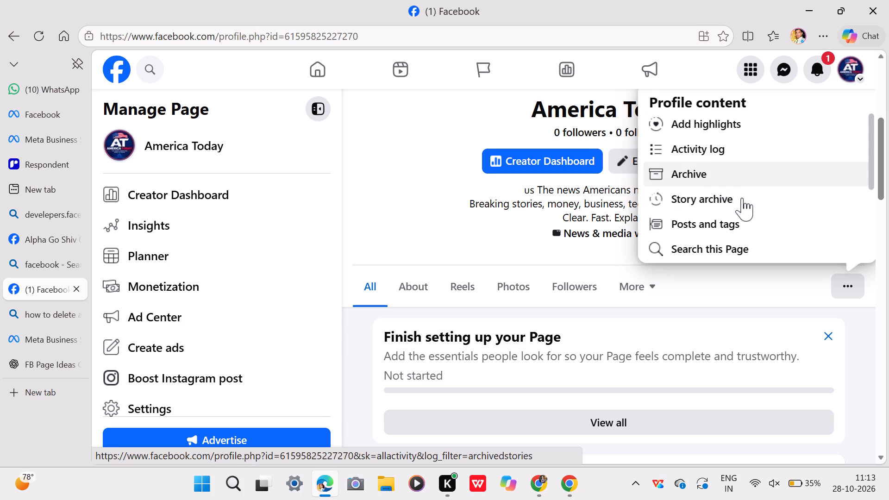
scroll(720, 216, down, 2)
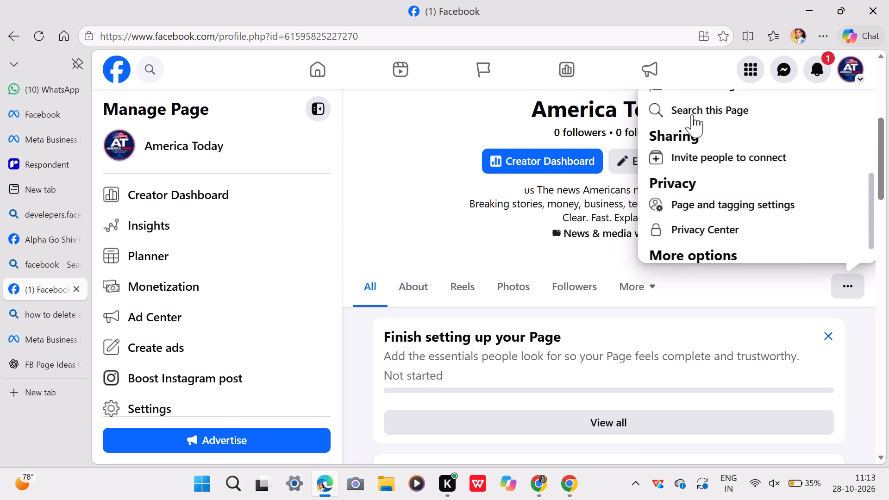
scroll(820, 158, up, 3)
scroll(753, 179, up, 3)
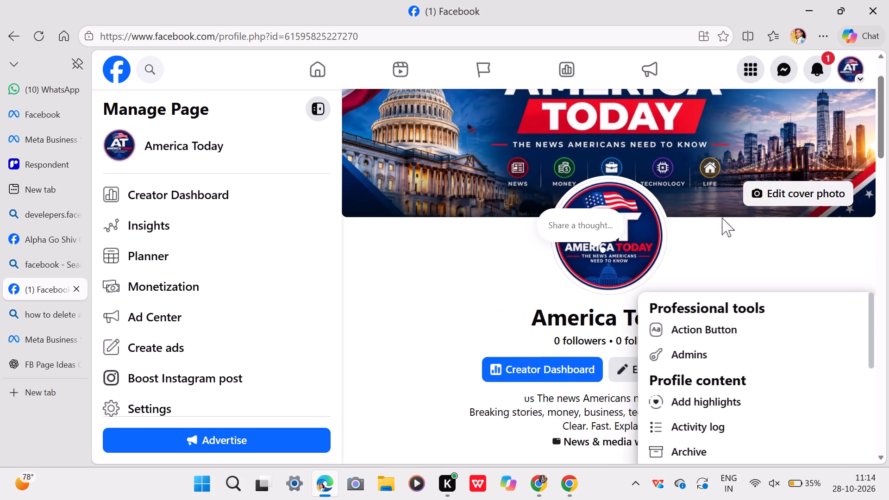
scroll(767, 370, down, 5)
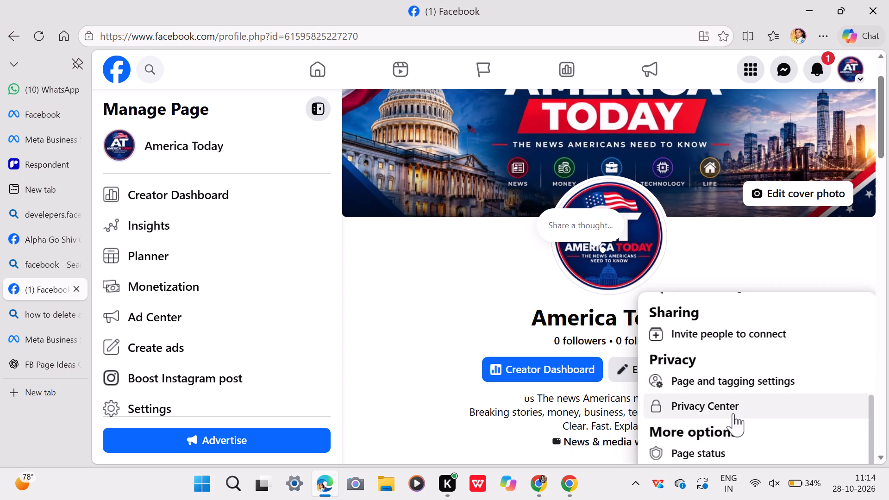
scroll(733, 413, down, 3)
click(416, 162)
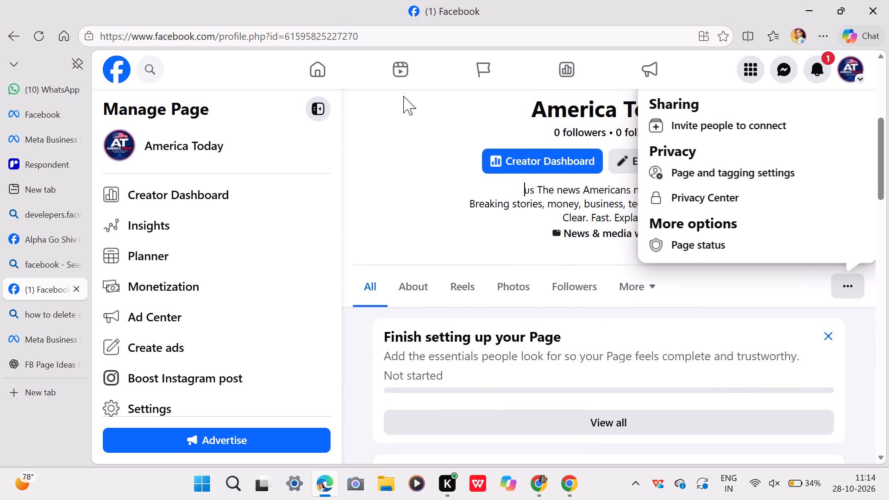
Copy the America Today Page's web address and check that it loads the Page in a new browser tab.
click(360, 29)
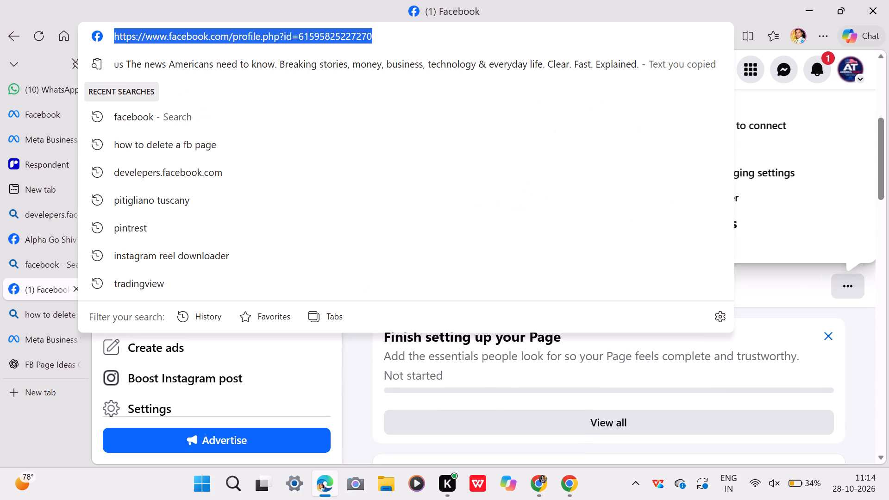
key(ctrl+c)
click(53, 419)
click(30, 395)
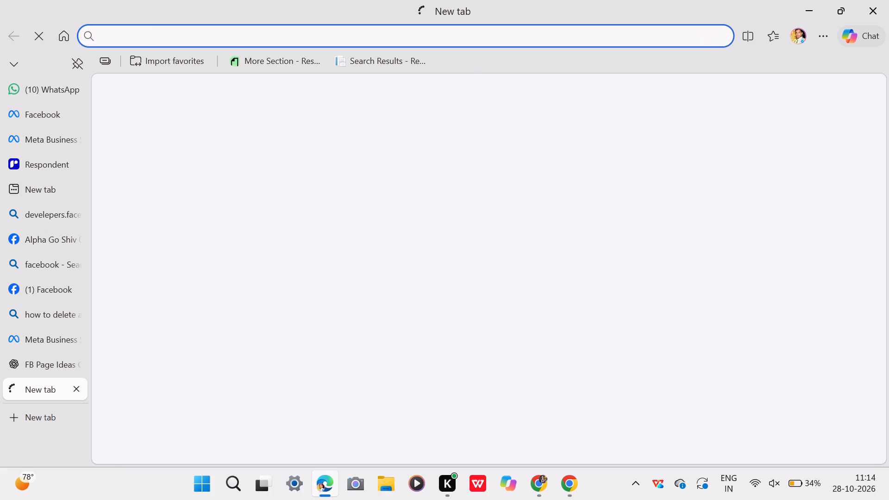
click(136, 34)
key(ctrl+v)
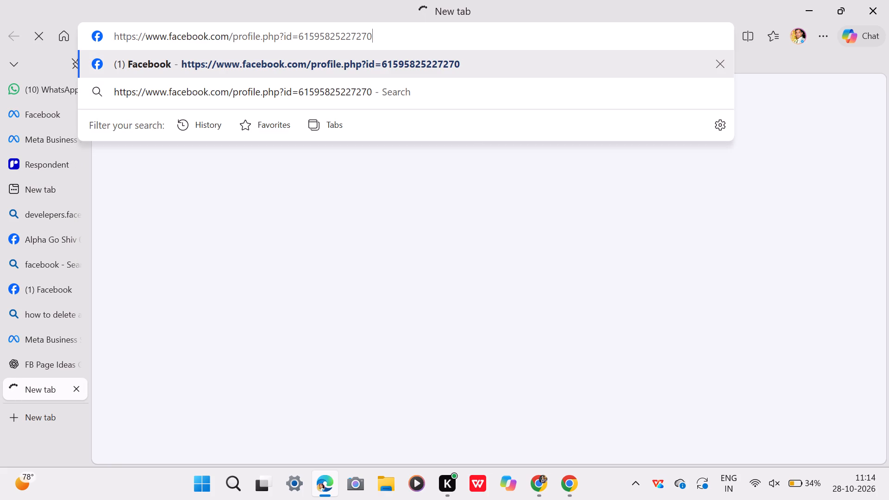
key(Return)
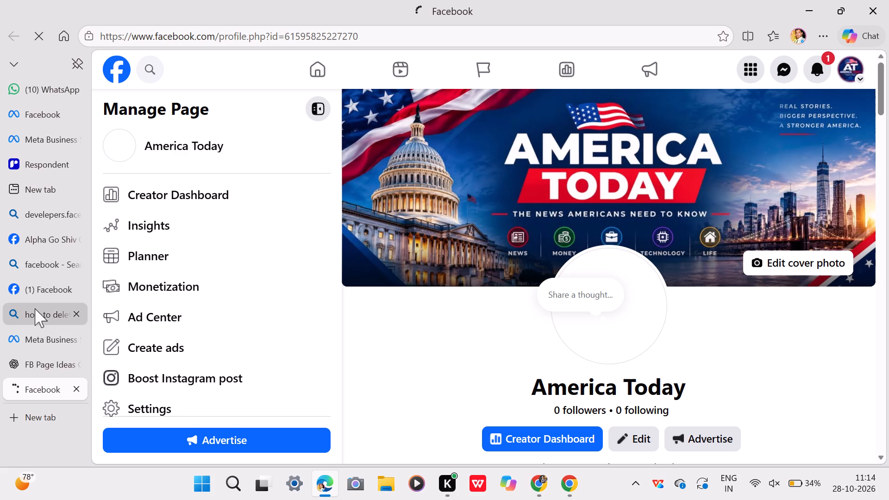
scroll(682, 407, down, 3)
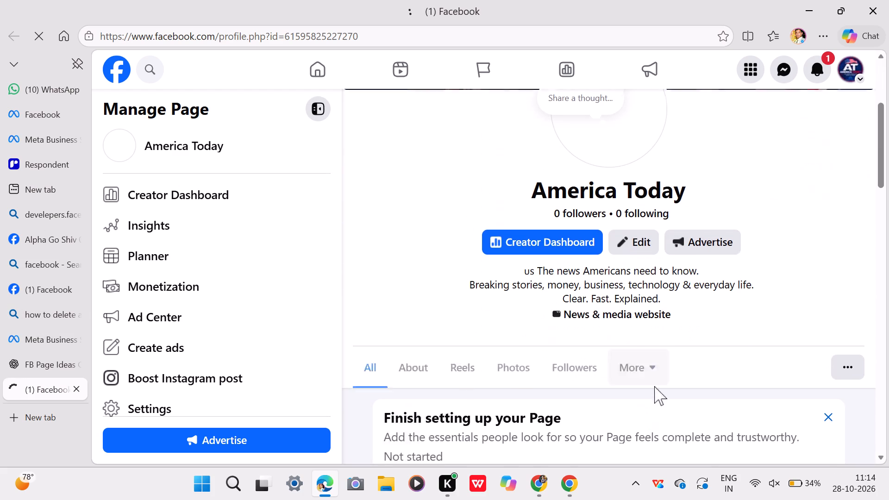
scroll(398, 316, up, 3)
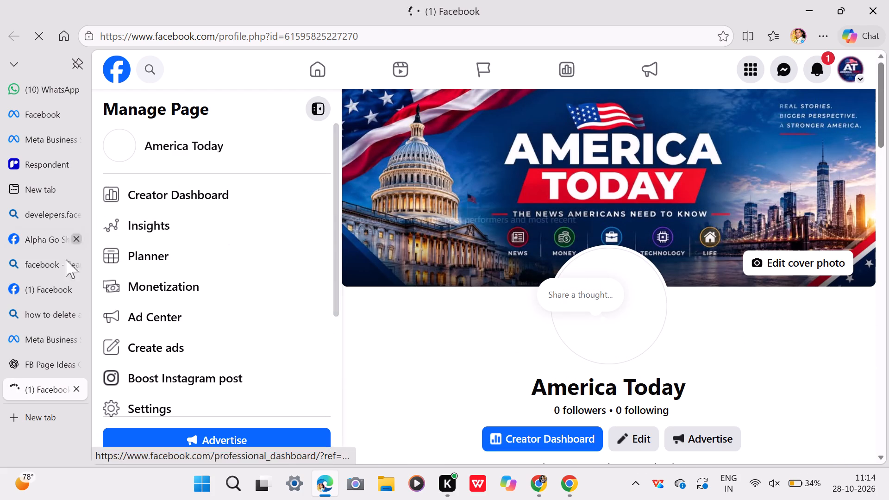
Find the America Today Page by its copied URL in Meta Business Suite's Add an existing Page dialog, select it and proceed to Review people.
click(43, 341)
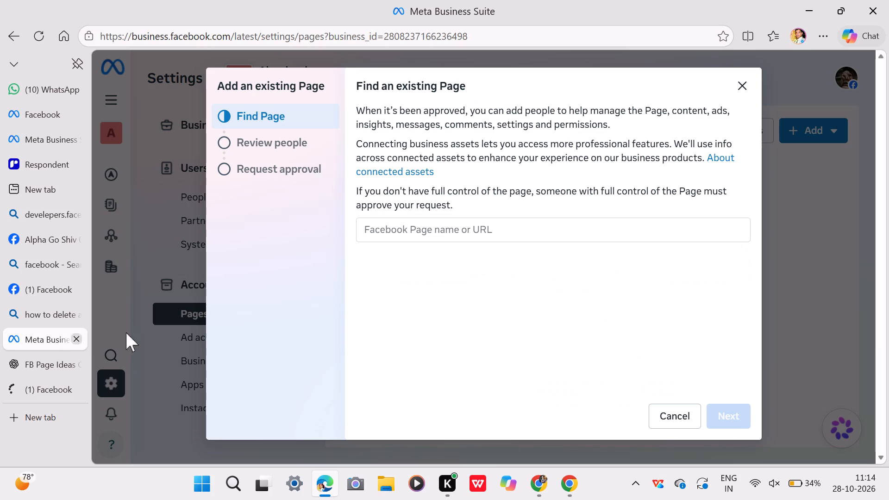
click(449, 226)
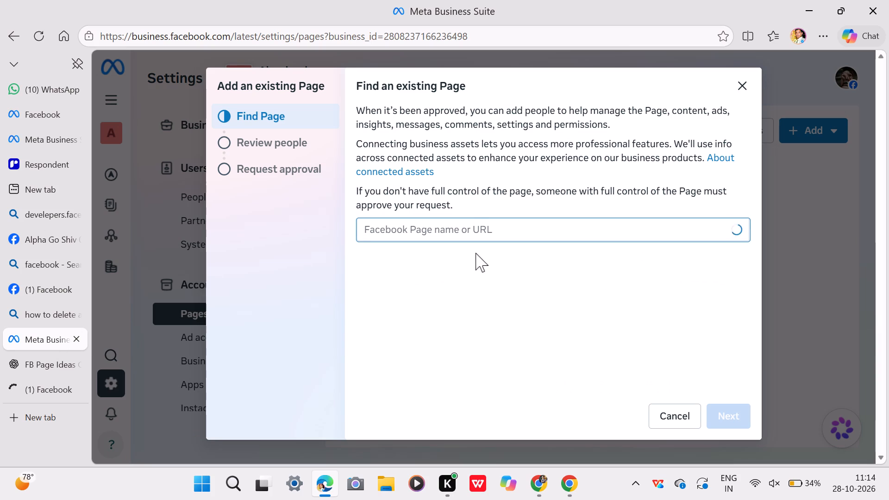
key(ctrl+v)
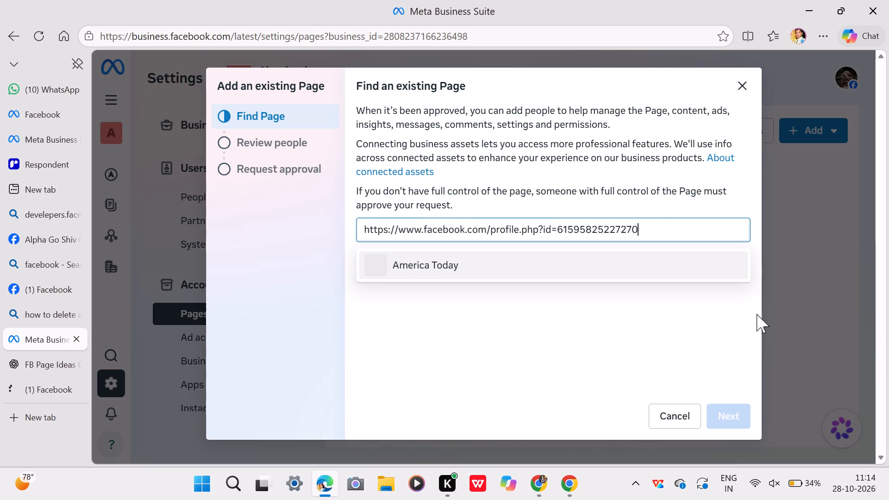
click(402, 268)
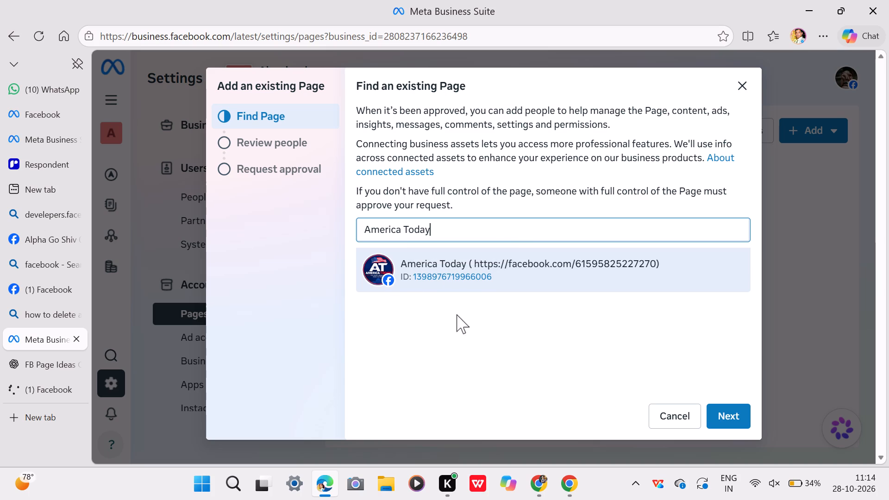
click(380, 270)
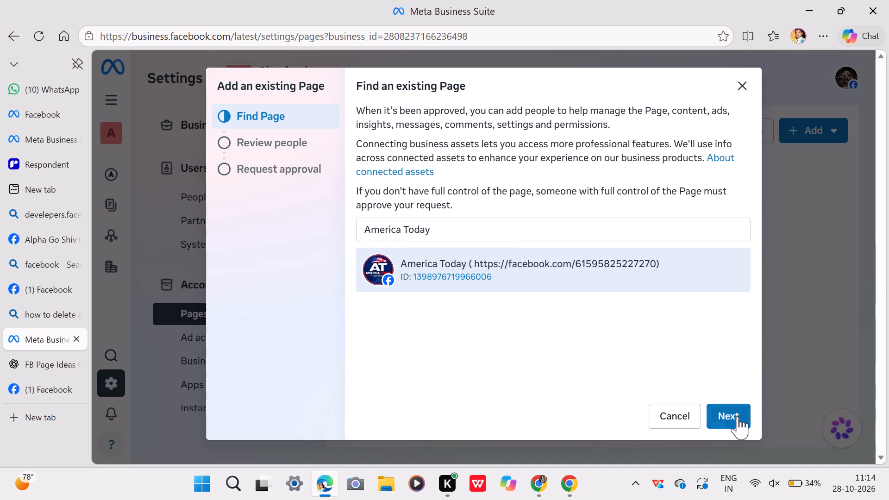
click(738, 416)
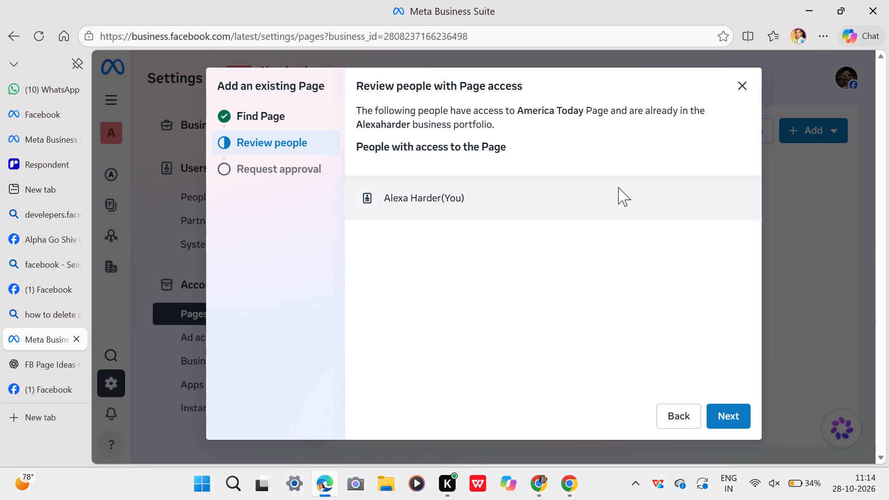
Add the existing America Today Page to the business portfolio in Meta Business Suite, reviewing people with access and agreeing to the Meta Commercial Terms.
click(531, 197)
click(410, 198)
click(729, 414)
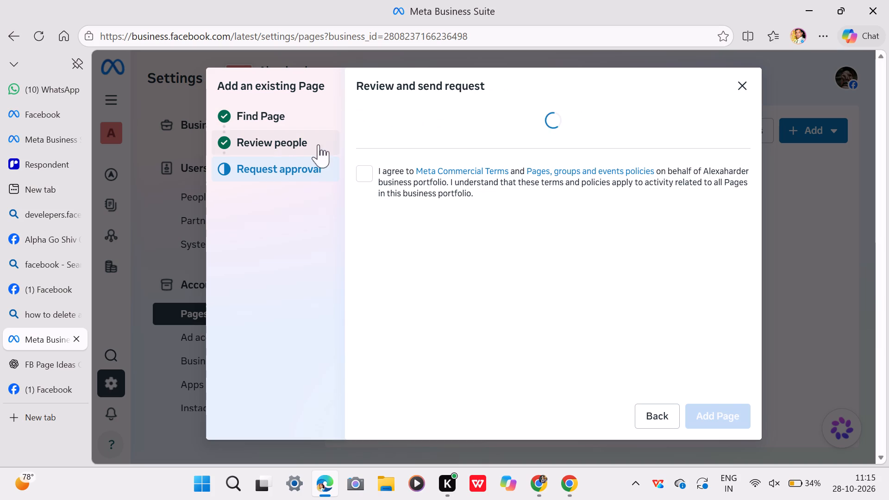
click(364, 330)
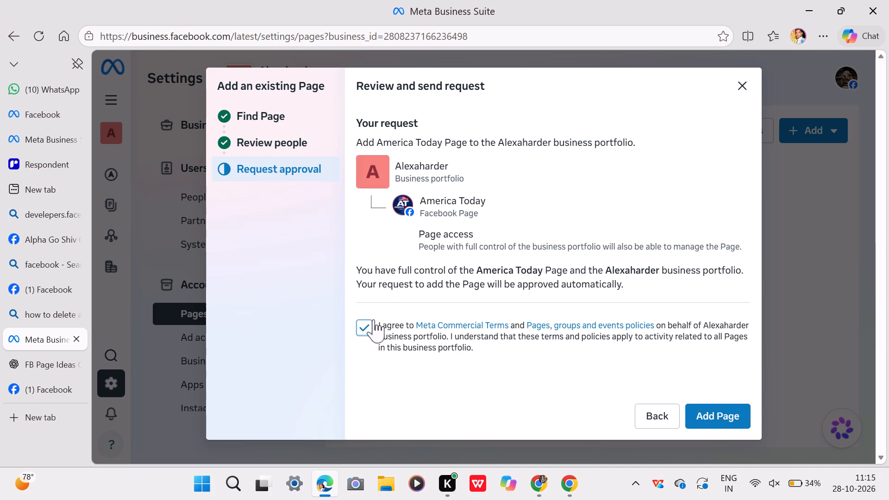
scroll(535, 298, down, 3)
scroll(457, 264, up, 4)
scroll(457, 264, down, 2)
click(419, 235)
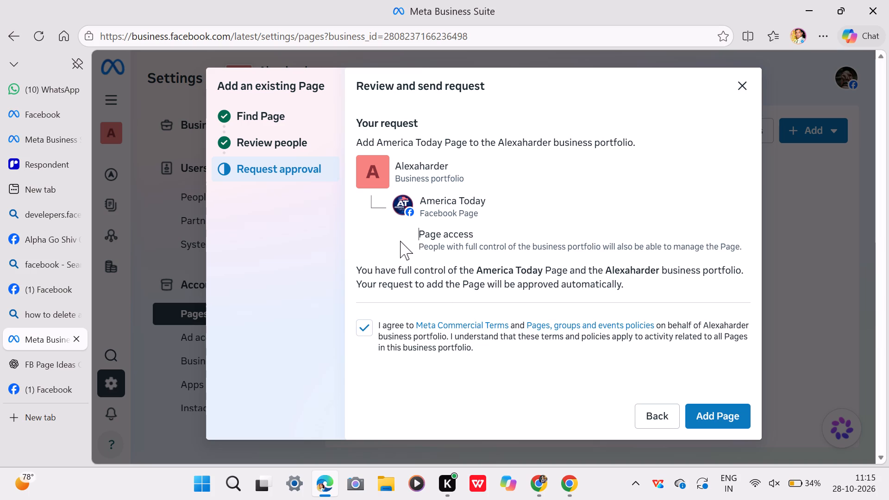
click(400, 241)
click(367, 236)
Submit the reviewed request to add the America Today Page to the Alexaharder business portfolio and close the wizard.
scroll(563, 320, down, 5)
scroll(643, 260, up, 5)
scroll(462, 375, down, 4)
scroll(597, 289, up, 5)
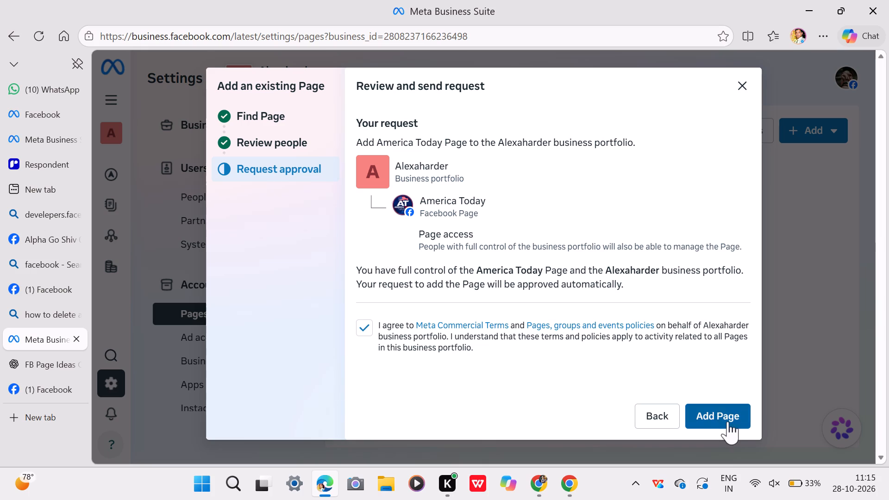
click(723, 411)
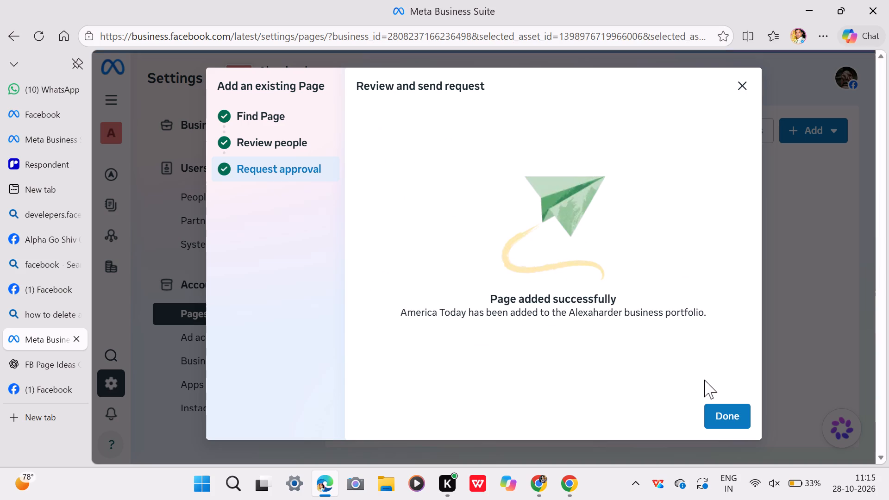
click(725, 412)
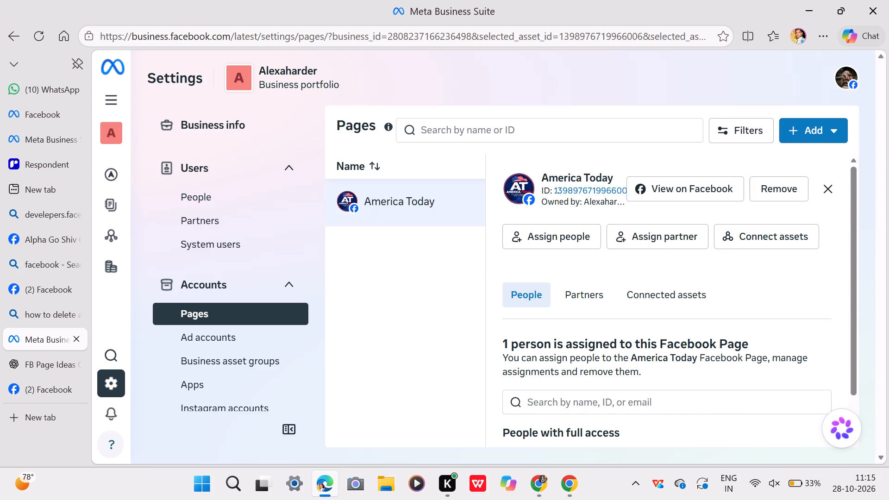
Assign the system user Shiv to the America Today Page with access permissions.
click(550, 239)
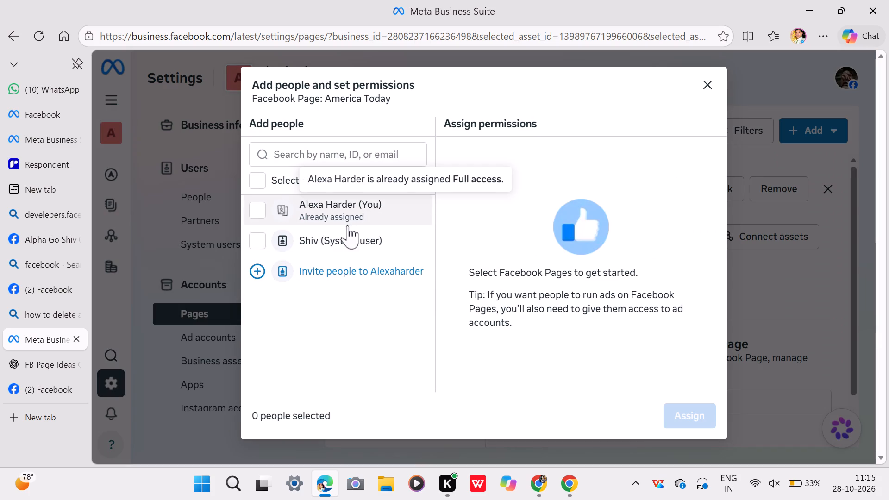
click(259, 240)
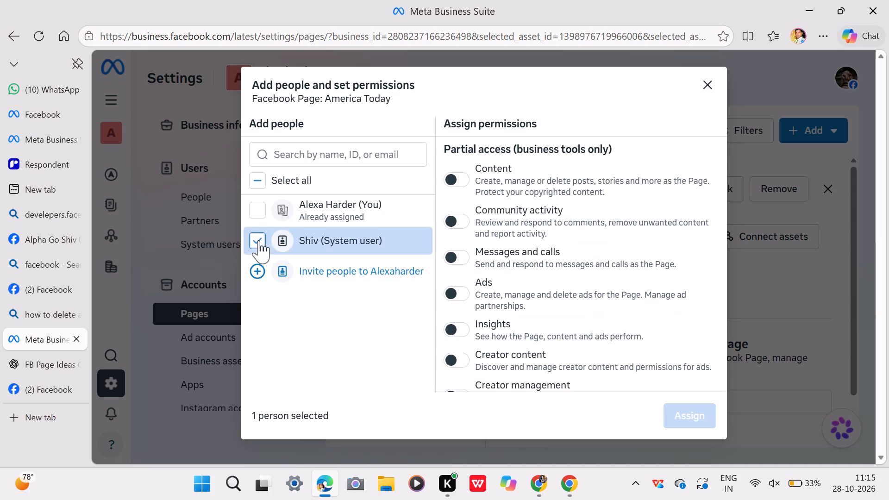
scroll(534, 310, down, 4)
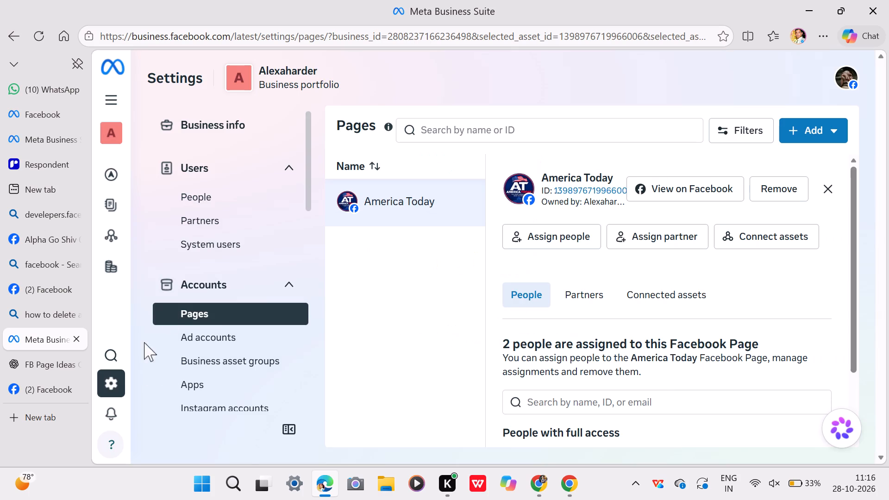
Start generating a token for the portfolio's system user, choosing the app Alpha Go Shiv 01 and the expiration Never.
click(217, 244)
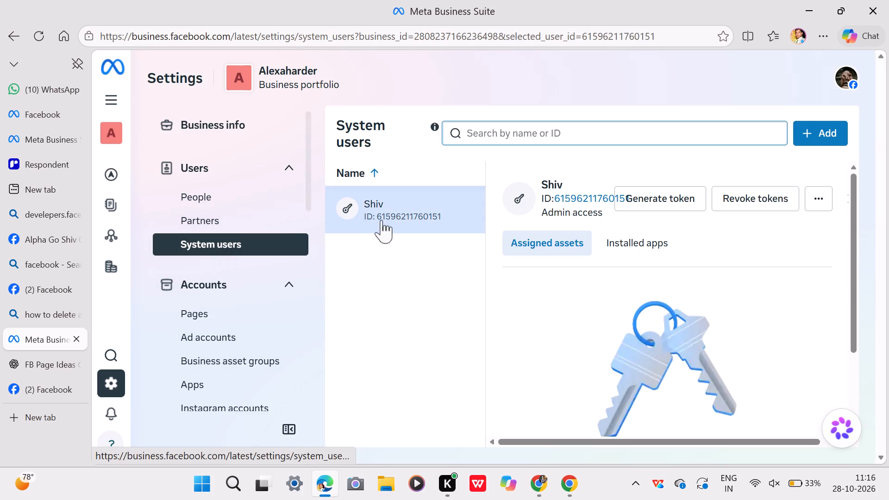
click(685, 198)
click(419, 129)
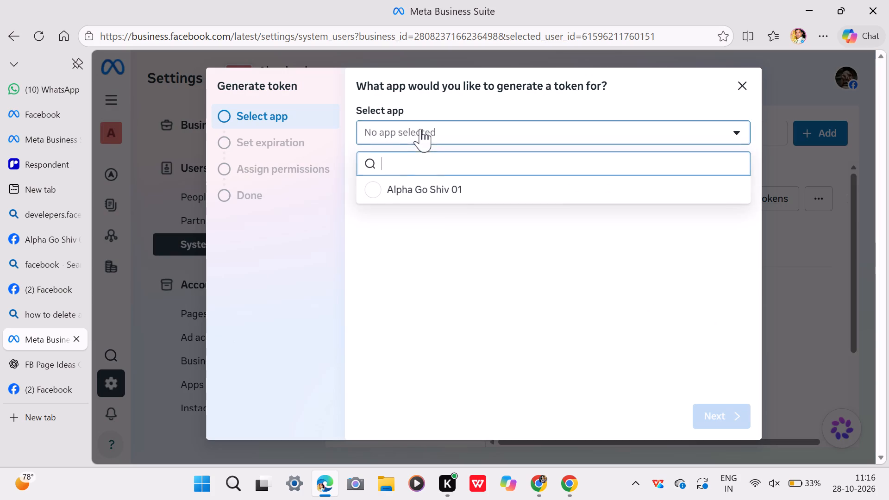
click(455, 188)
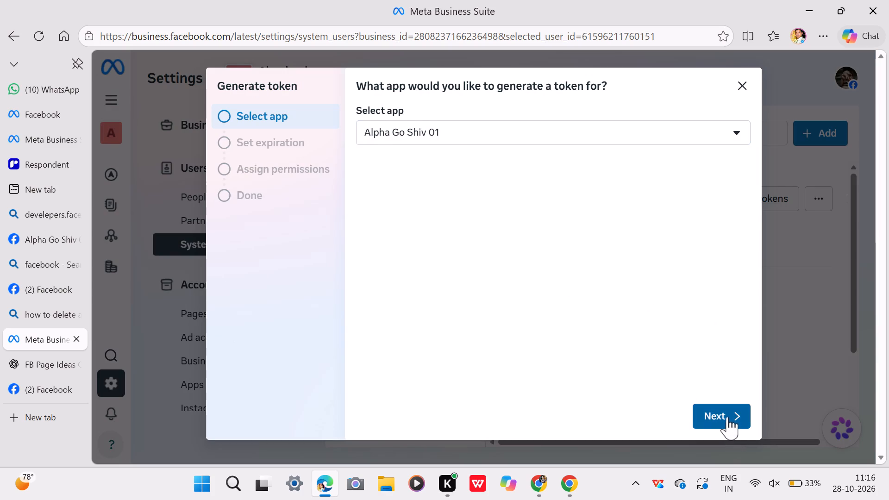
click(727, 416)
click(363, 164)
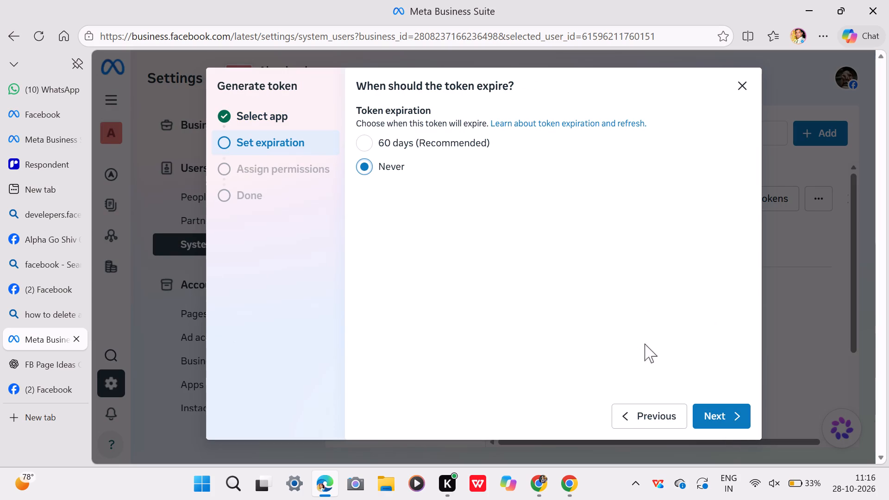
click(723, 419)
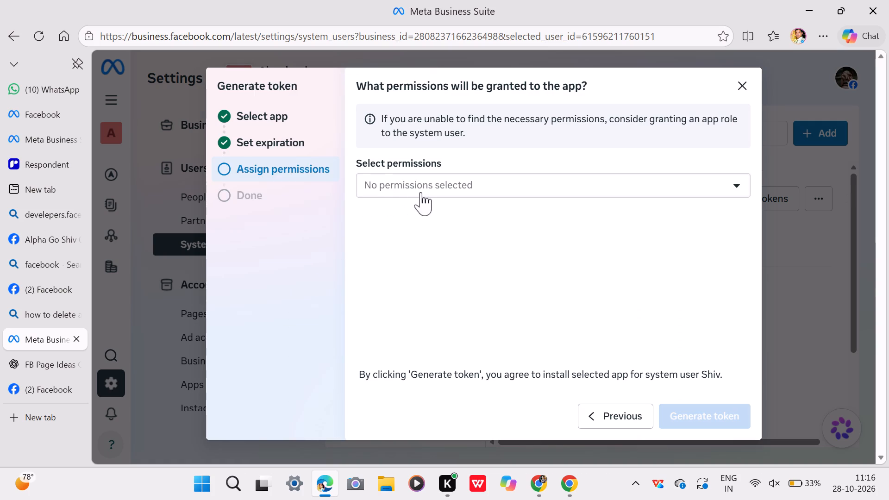
Search the token permissions for "pages", select pages_show_list, pages_manage_posts and pages_read_engagement, and review the other matching permissions.
click(456, 185)
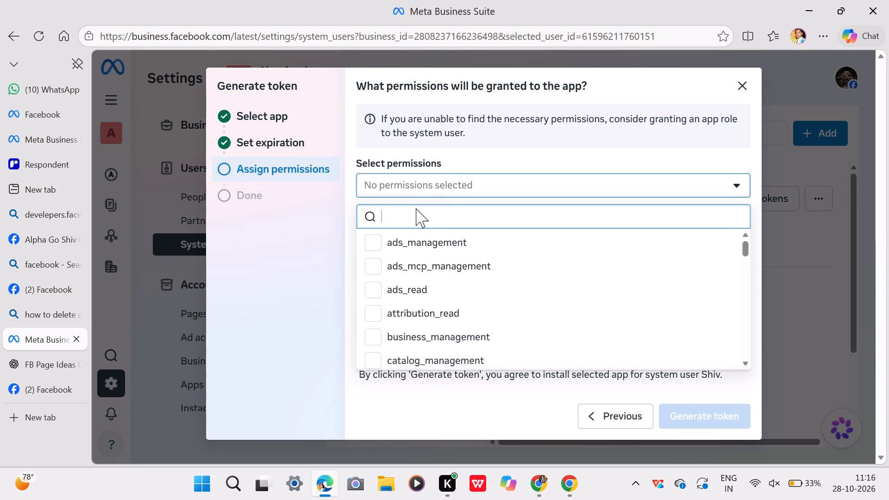
text(pages)
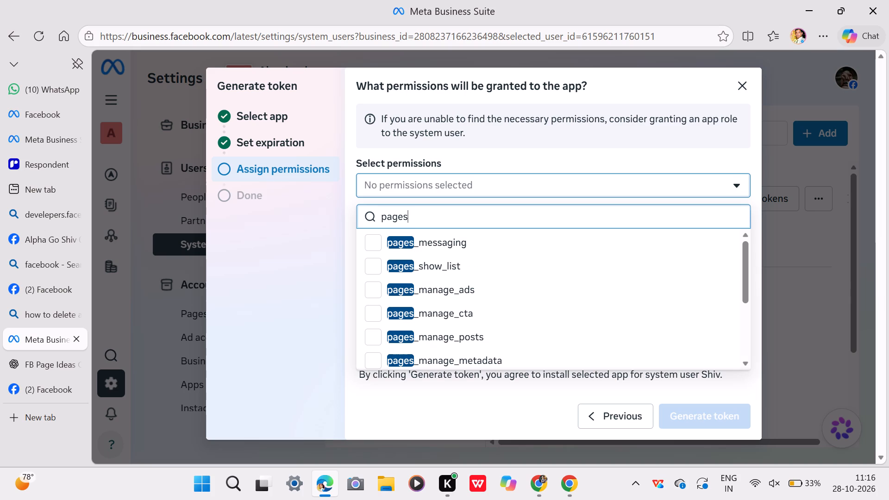
click(371, 267)
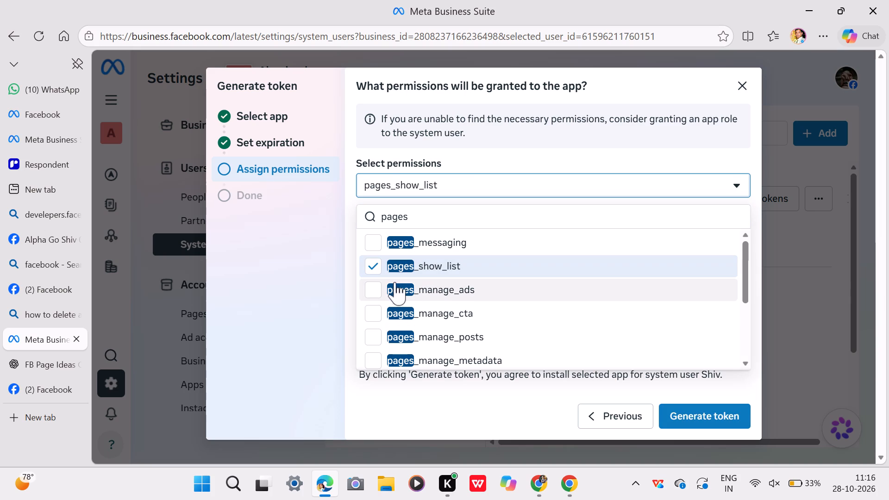
scroll(408, 303, down, 1)
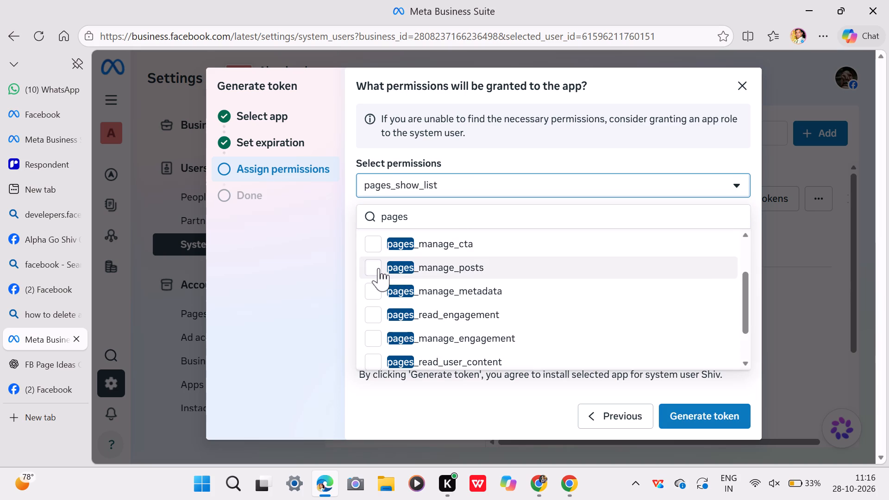
click(379, 268)
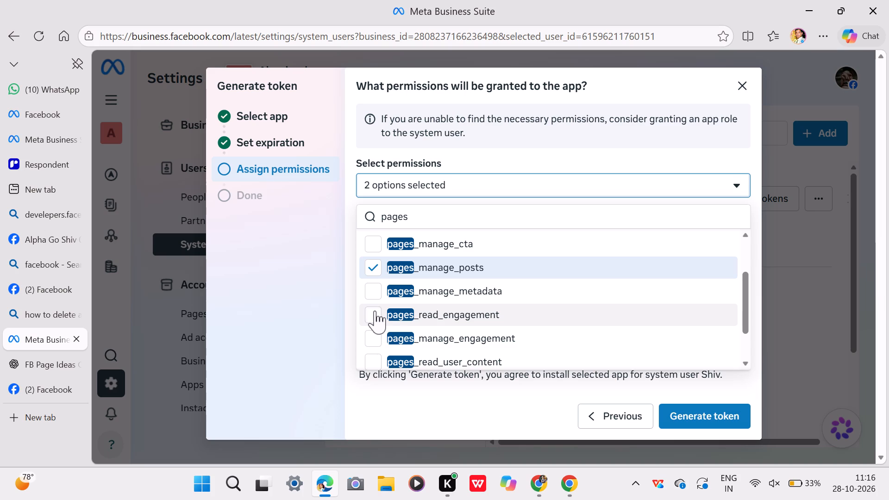
click(375, 311)
scroll(530, 328, down, 1)
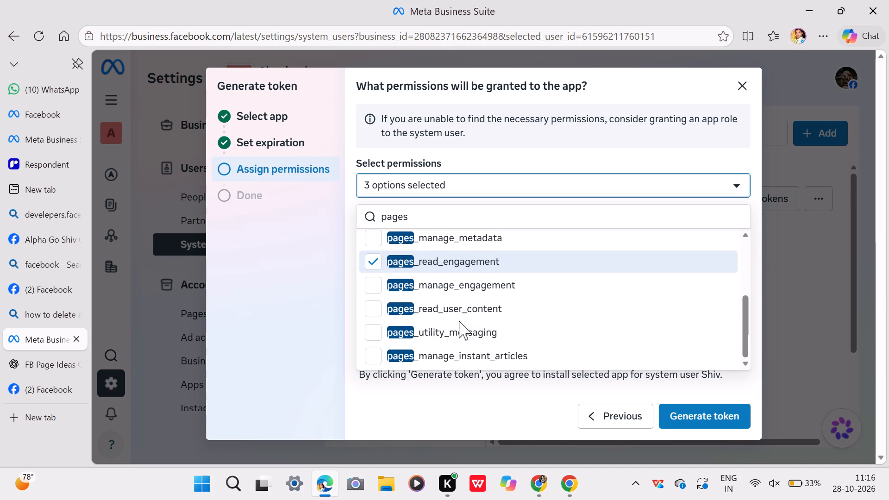
scroll(538, 320, down, 10)
scroll(546, 317, up, 5)
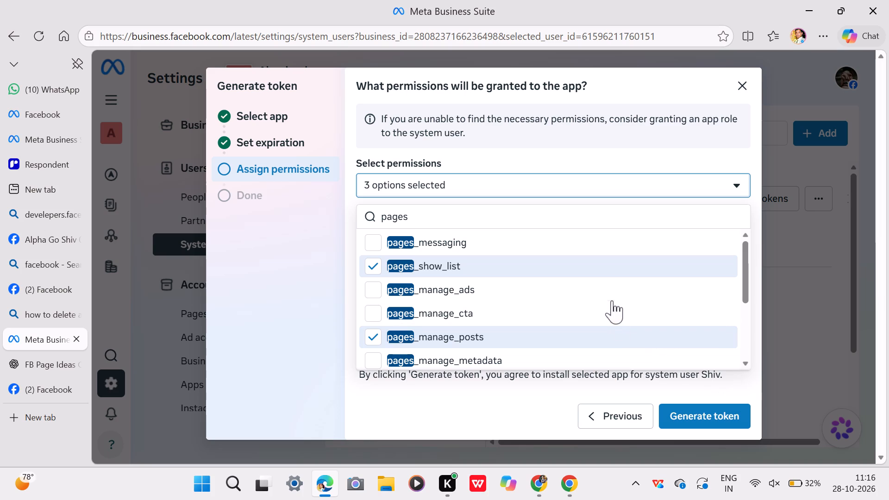
scroll(612, 300, up, 5)
scroll(657, 314, down, 3)
scroll(650, 359, down, 6)
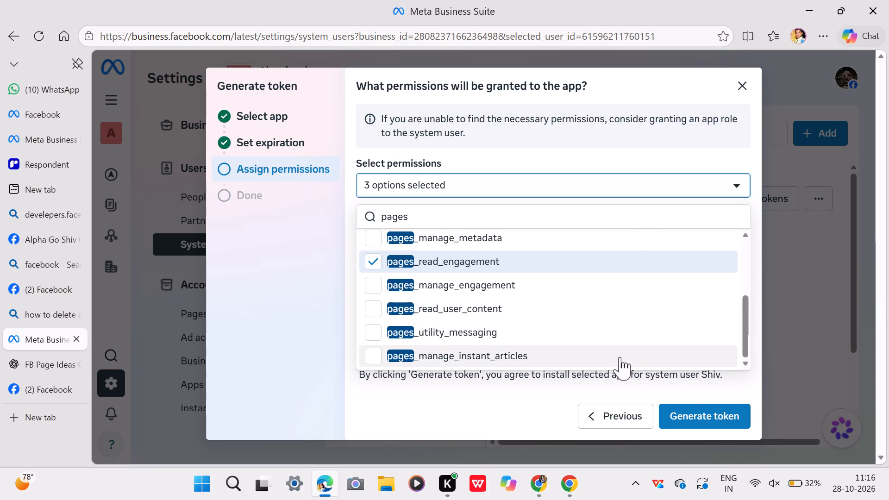
Close the permissions list and generate the access token for system user Shiv with the three selected page permissions.
click(736, 182)
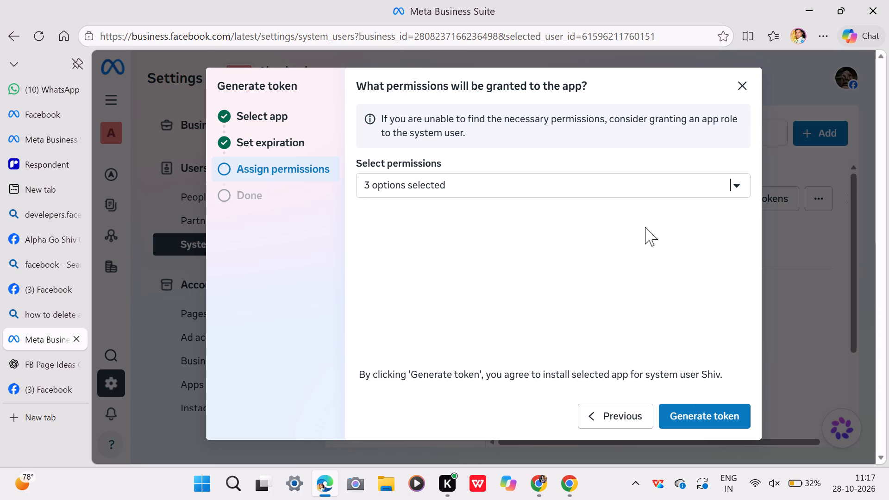
click(714, 416)
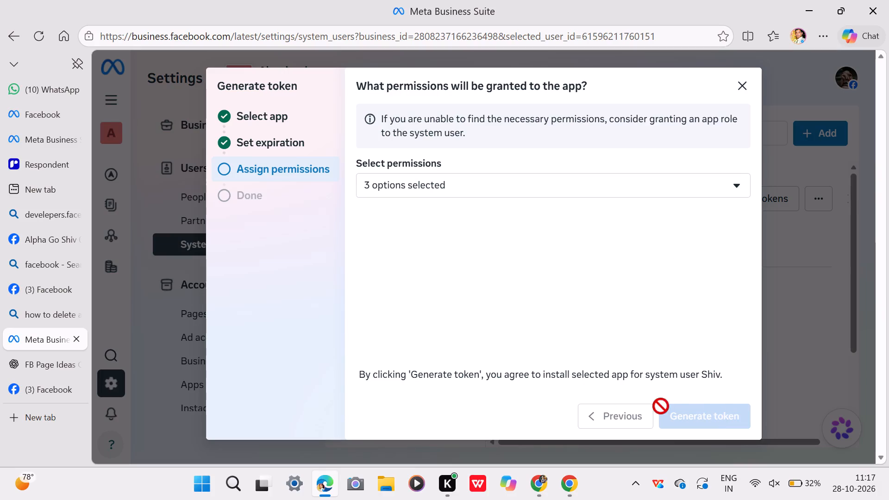
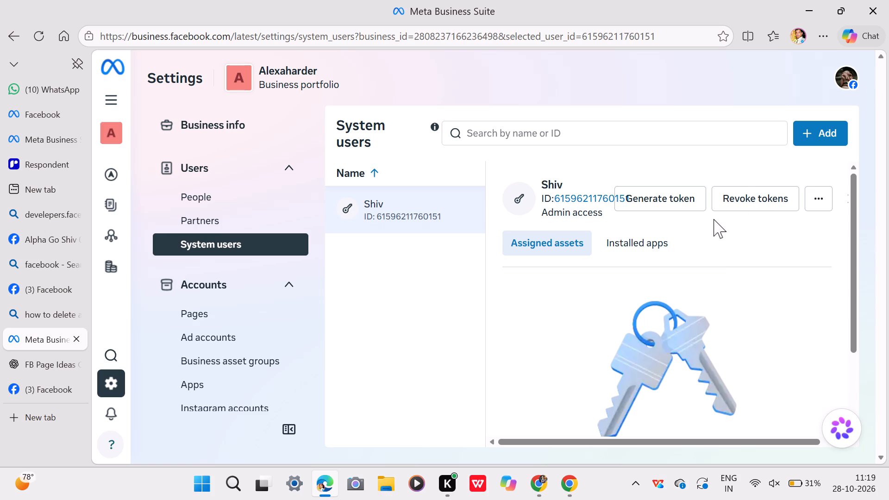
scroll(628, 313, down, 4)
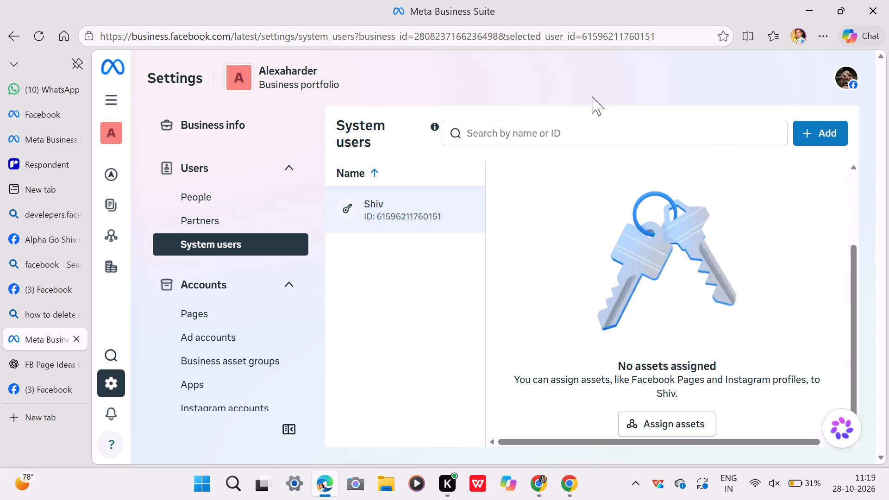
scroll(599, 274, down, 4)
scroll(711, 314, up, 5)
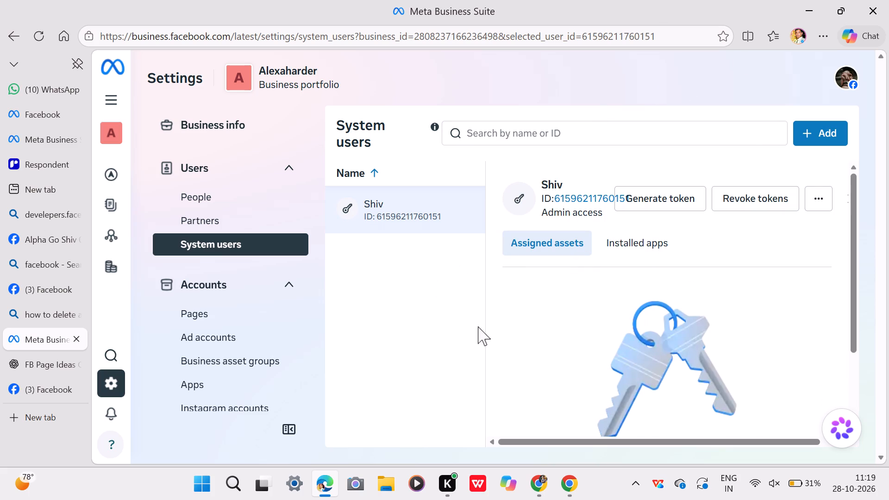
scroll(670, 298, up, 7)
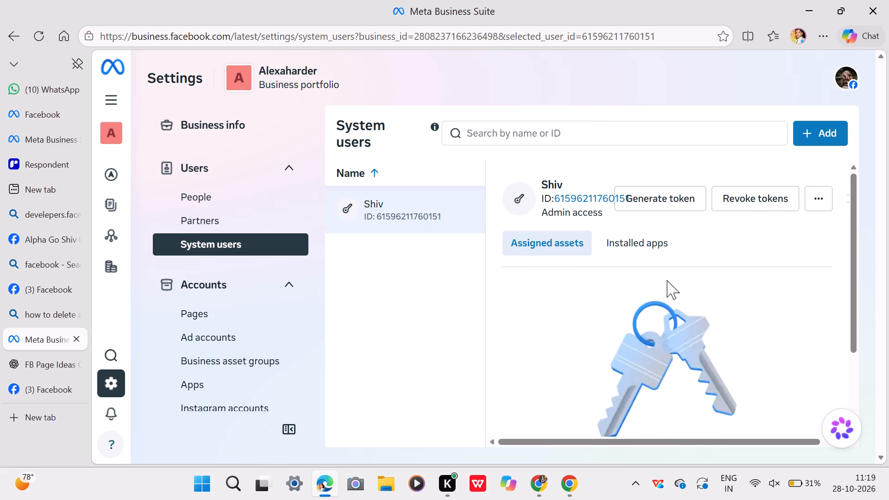
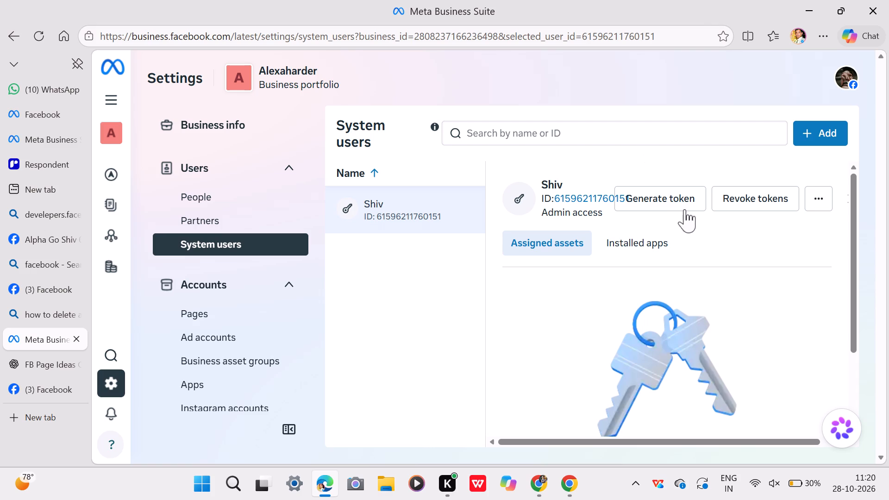
Examine the assigned assets of system user Shiv and look through the sections available in the business portfolio settings.
scroll(686, 5, down, 1)
scroll(649, 302, down, 4)
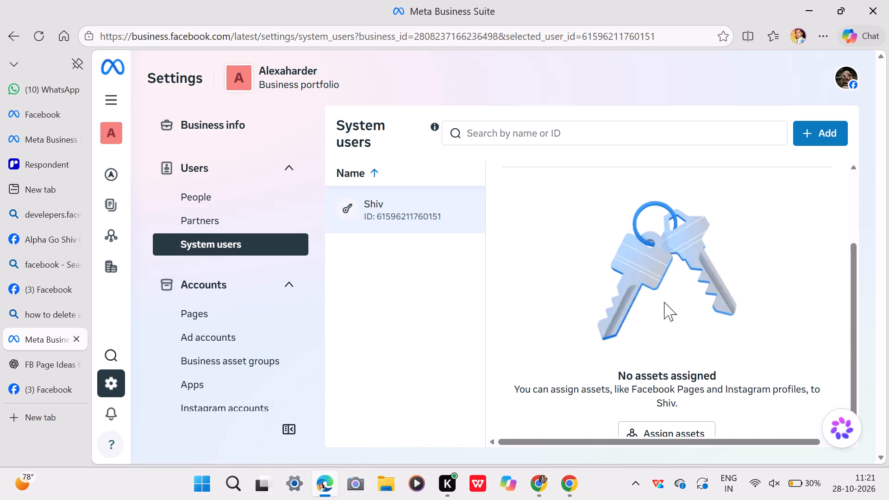
scroll(664, 302, down, 5)
scroll(665, 324, up, 12)
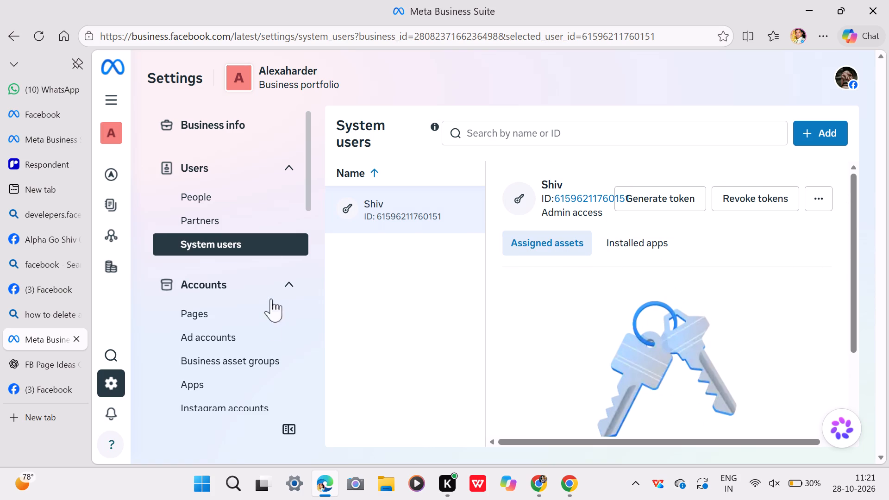
scroll(214, 325, down, 9)
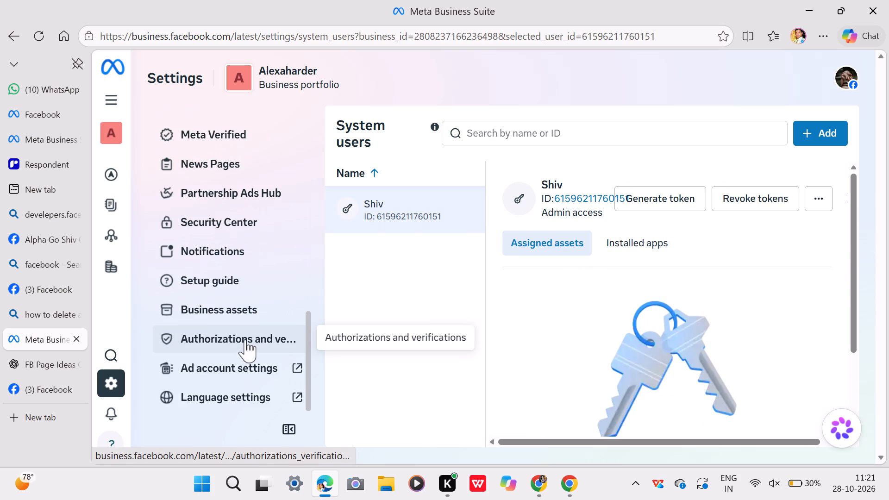
scroll(245, 340, down, 11)
scroll(246, 337, up, 11)
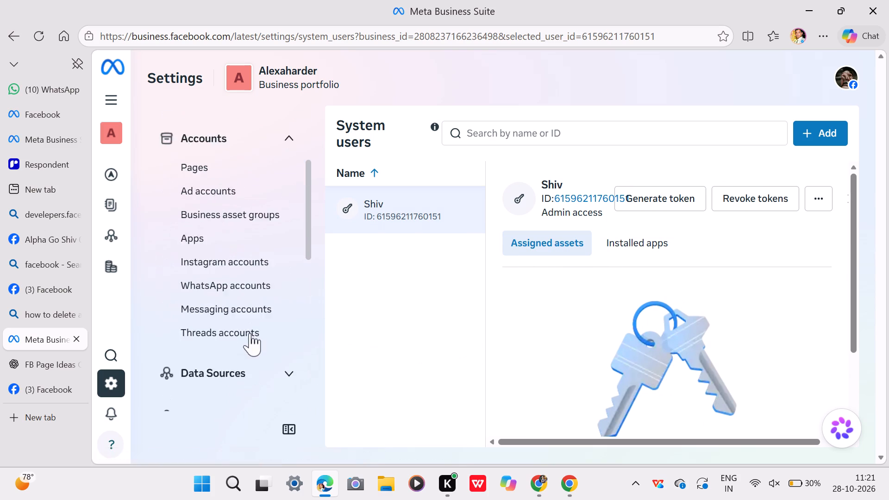
scroll(251, 329, down, 4)
scroll(272, 328, up, 13)
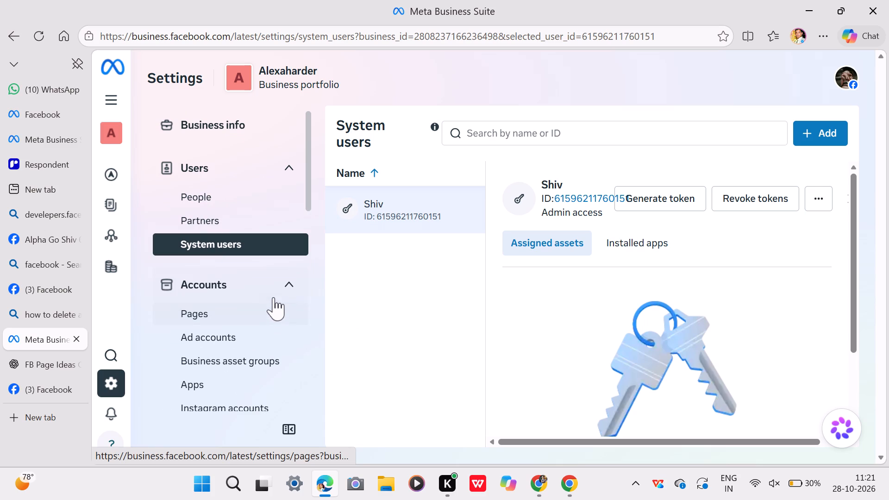
scroll(638, 327, down, 4)
scroll(634, 317, up, 5)
scroll(637, 323, down, 3)
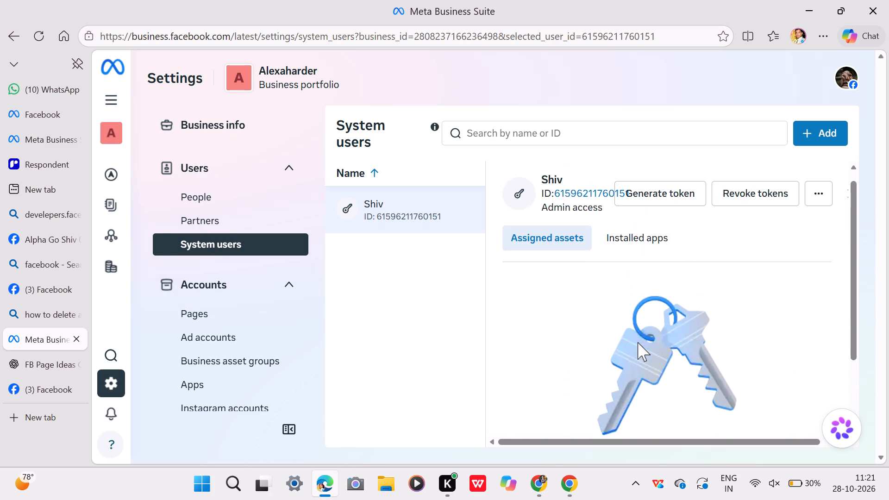
scroll(643, 329, down, 4)
scroll(645, 327, up, 9)
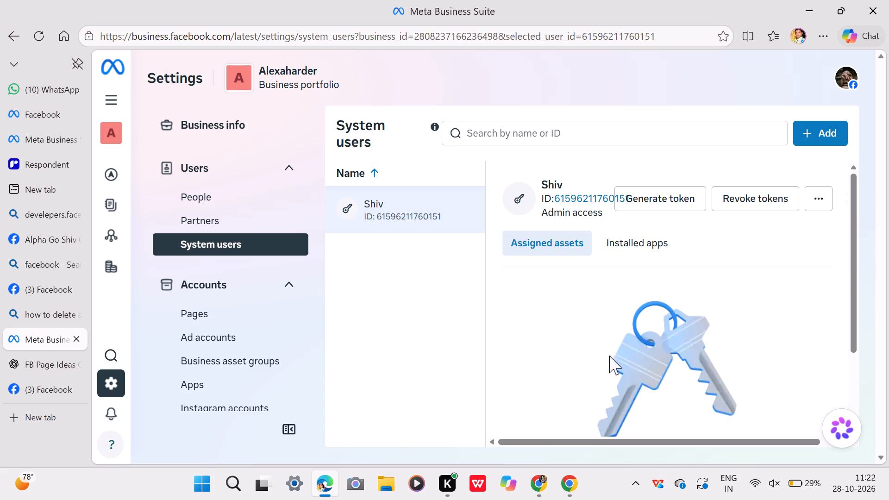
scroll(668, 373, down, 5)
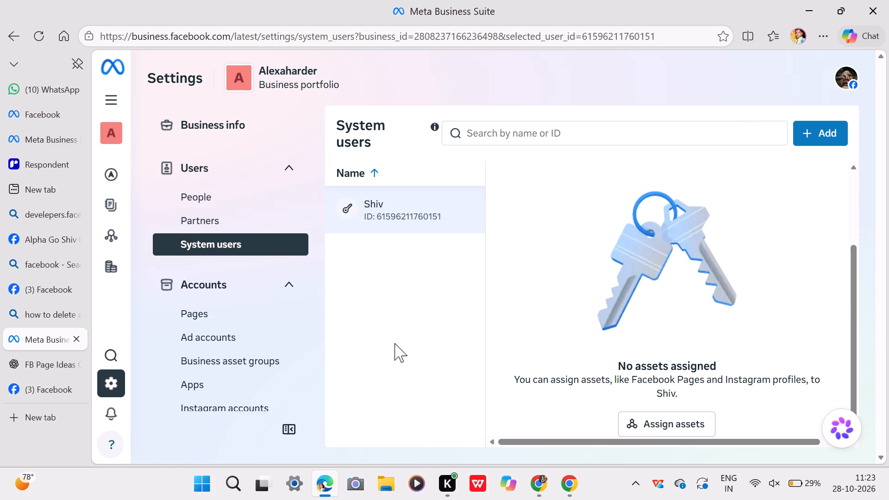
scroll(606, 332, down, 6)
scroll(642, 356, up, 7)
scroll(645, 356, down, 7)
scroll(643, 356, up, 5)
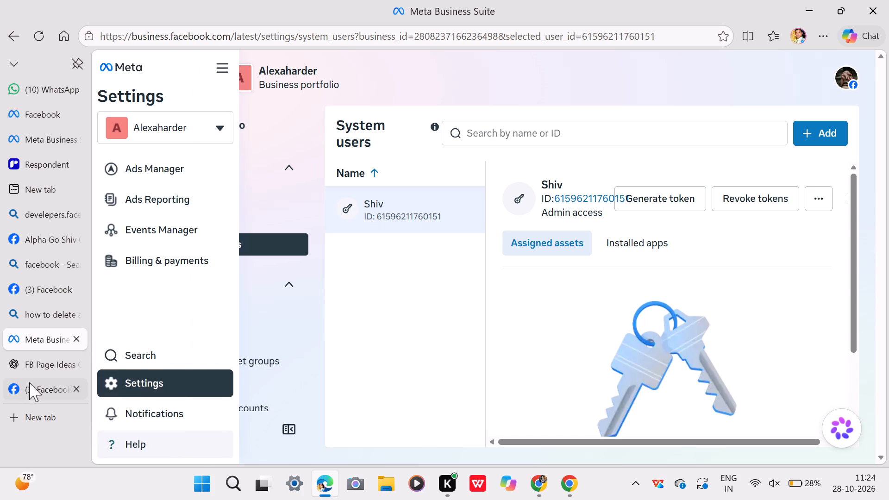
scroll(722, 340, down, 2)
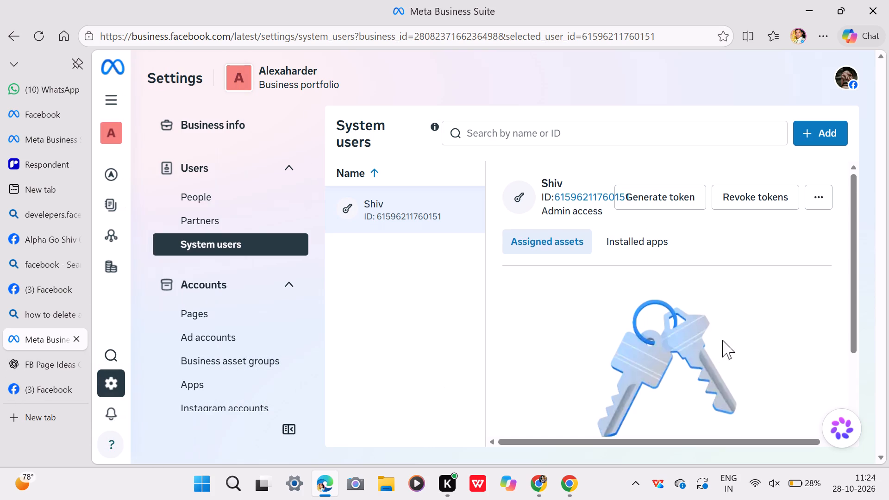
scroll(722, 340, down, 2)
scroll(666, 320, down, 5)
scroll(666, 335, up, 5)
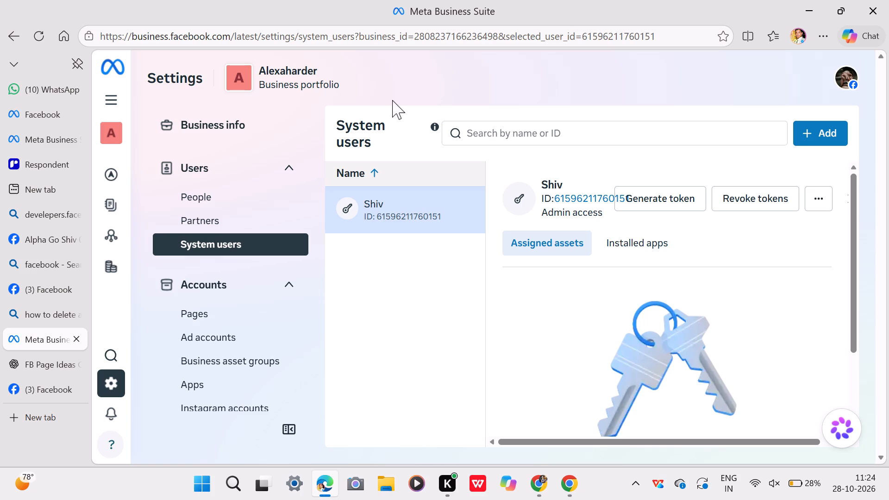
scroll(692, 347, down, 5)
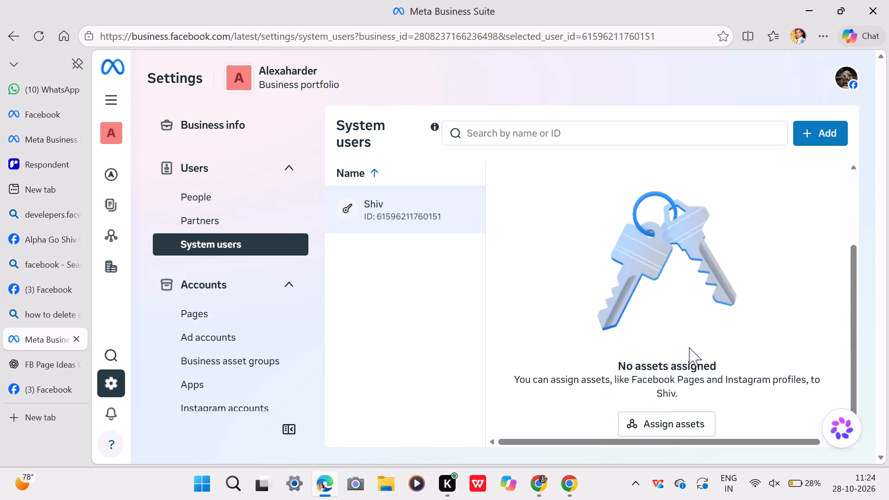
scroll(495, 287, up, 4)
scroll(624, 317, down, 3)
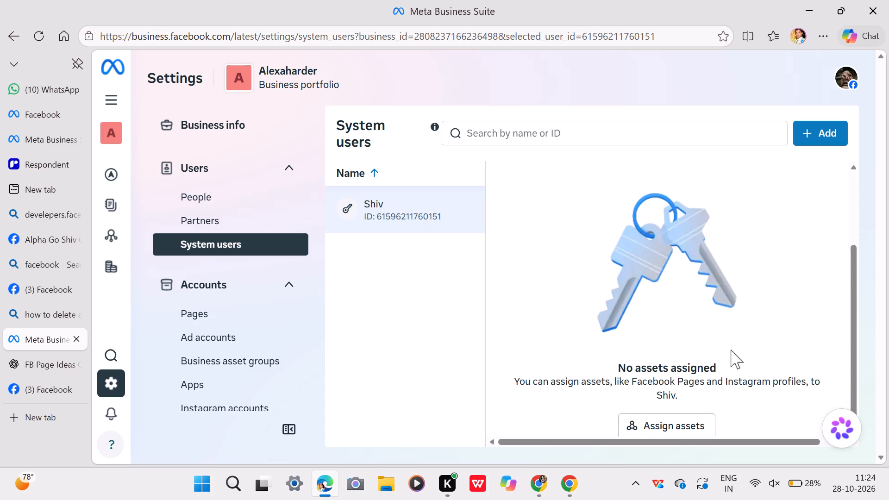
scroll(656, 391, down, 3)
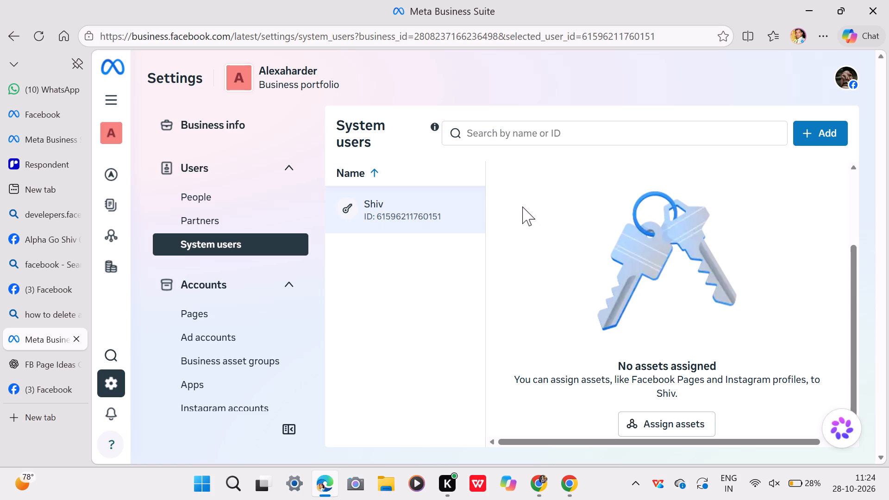
Check the apps installed by system user Shiv and return to its assigned assets.
scroll(568, 256, up, 4)
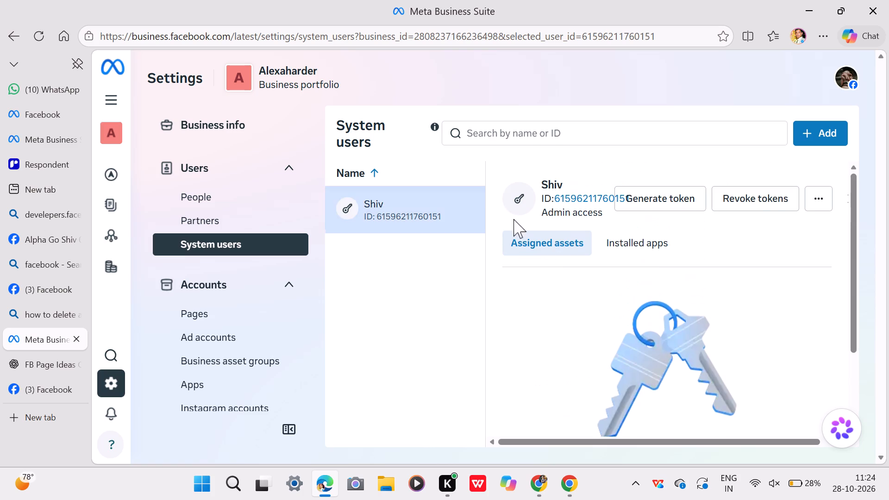
click(635, 250)
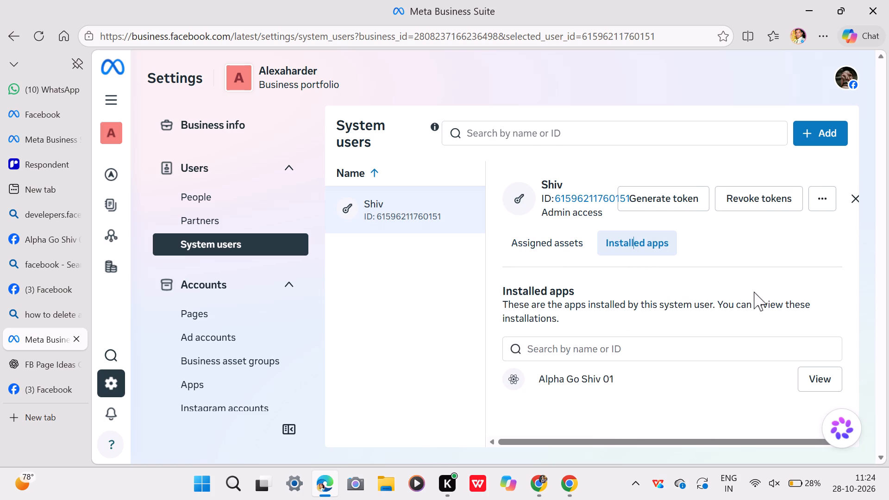
scroll(721, 307, down, 4)
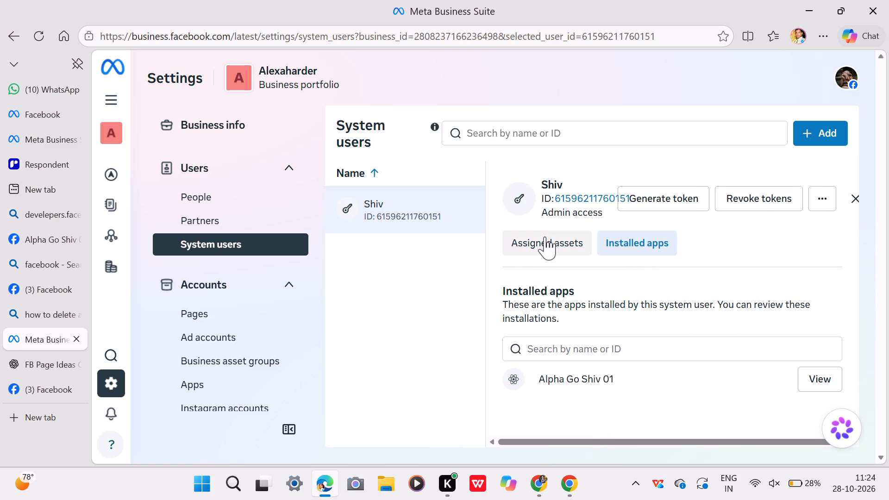
click(545, 237)
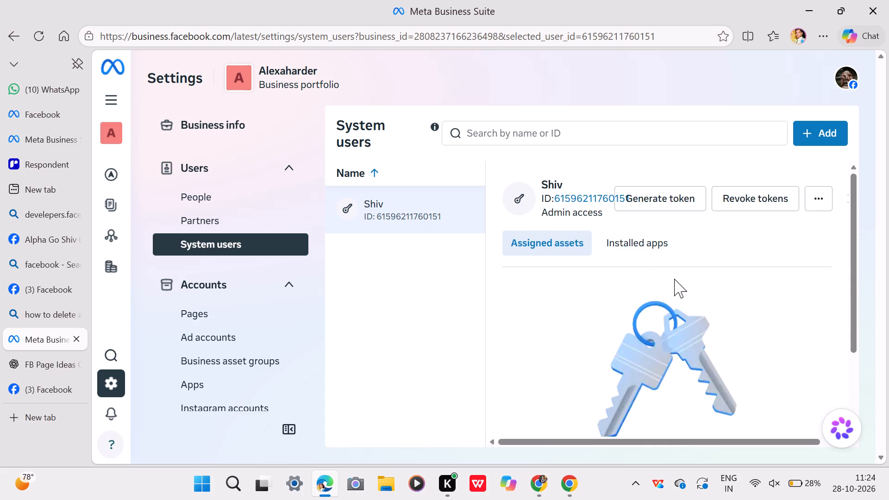
scroll(612, 294, down, 5)
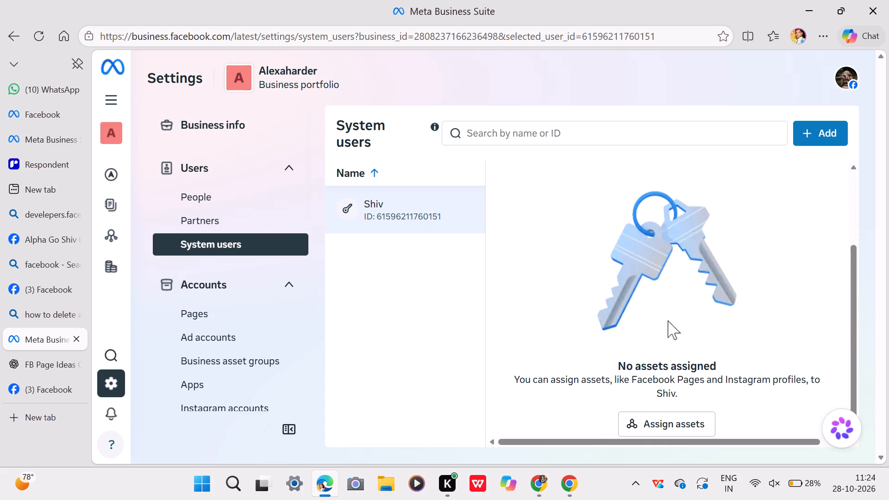
Check which people are assigned to the America Today Page and to the Alpha Go Shiv 01 app.
click(180, 309)
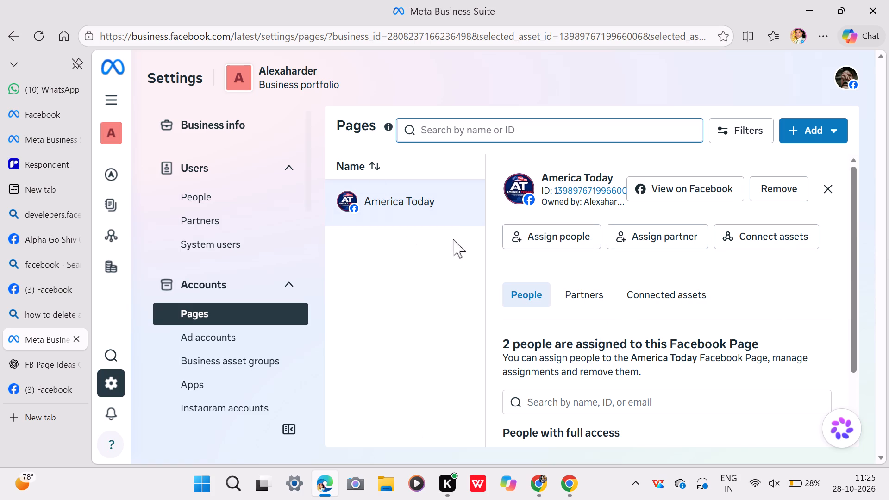
scroll(701, 313, down, 5)
scroll(701, 323, up, 6)
scroll(691, 303, down, 5)
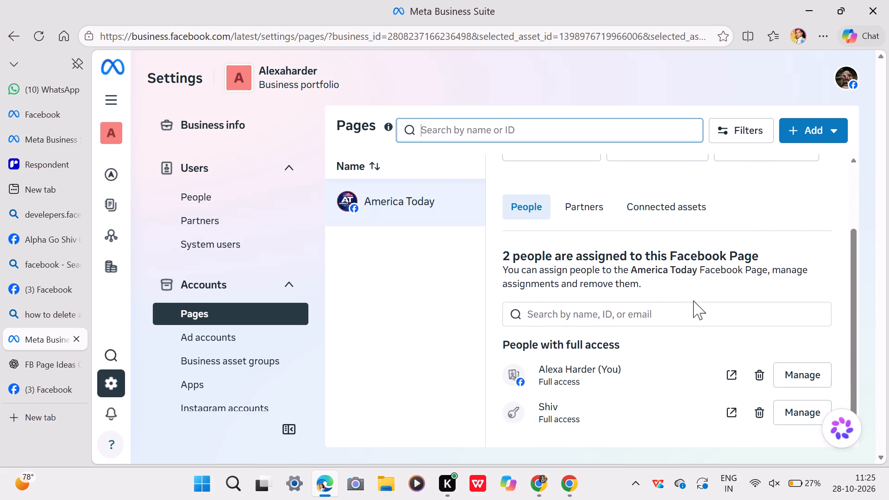
scroll(693, 300, down, 5)
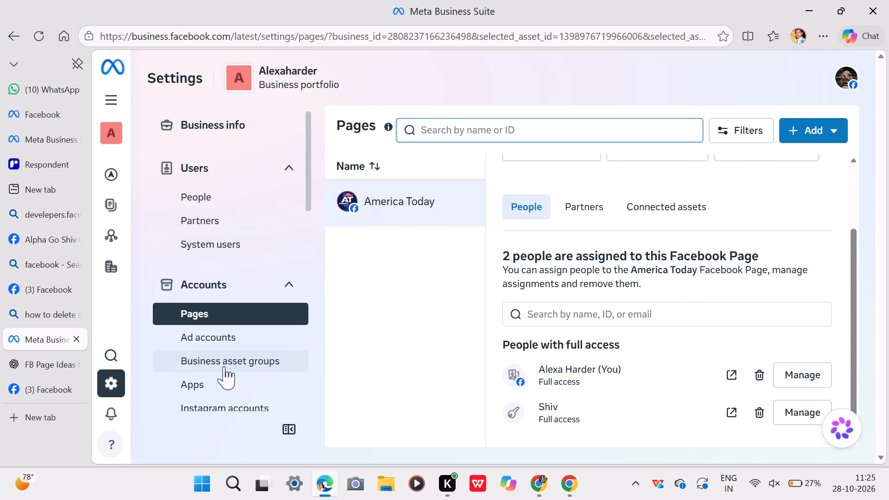
click(199, 378)
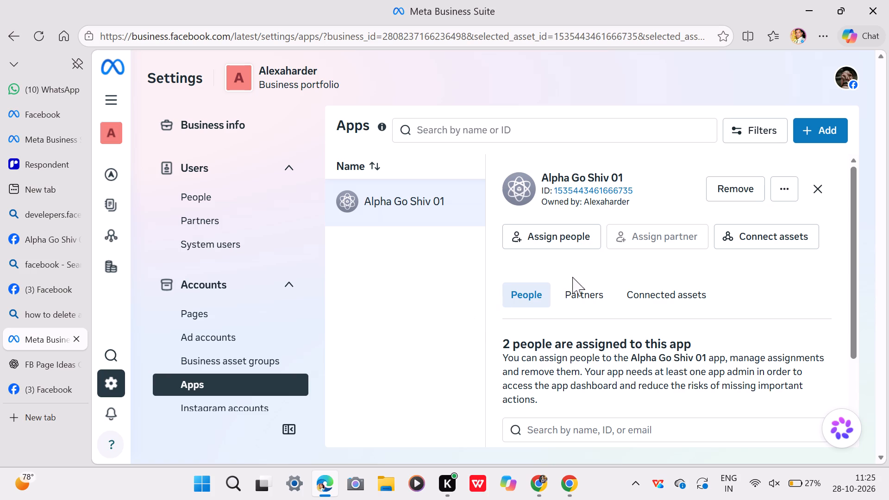
scroll(698, 361, down, 5)
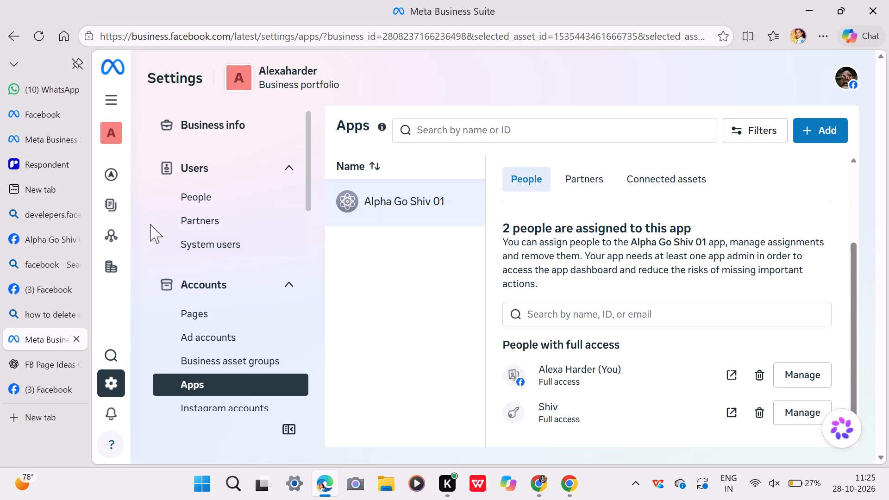
Return to the system users, refresh the page and examine the Pages and apps assigned to Shiv.
click(232, 248)
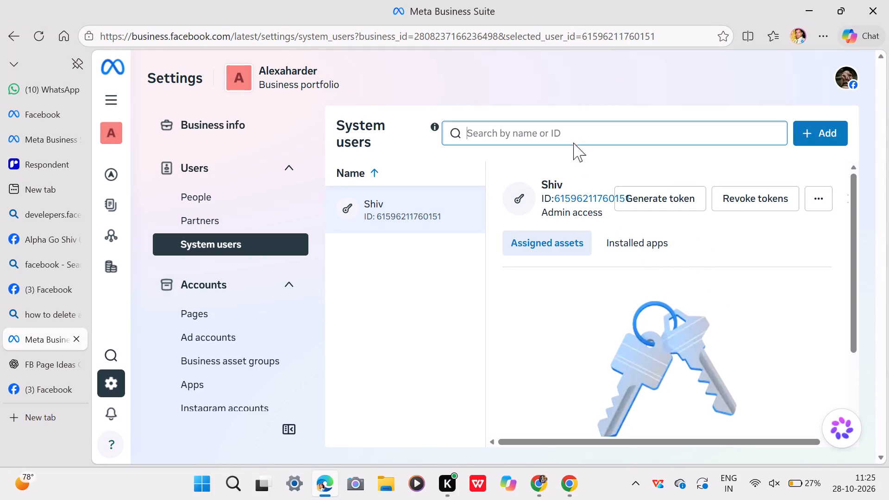
right_click(584, 122)
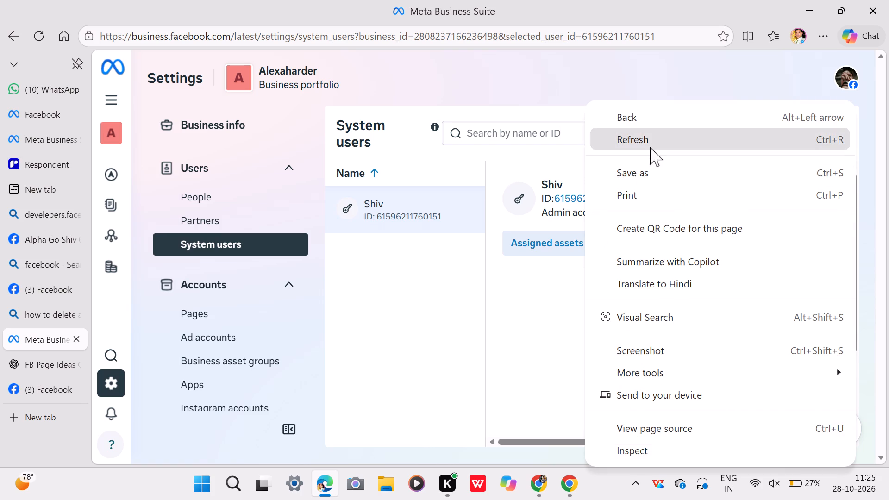
click(652, 141)
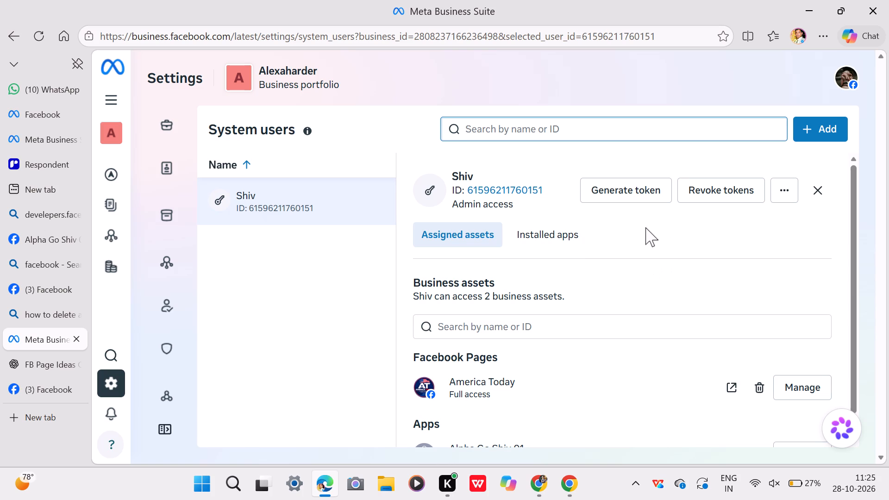
scroll(611, 288, down, 2)
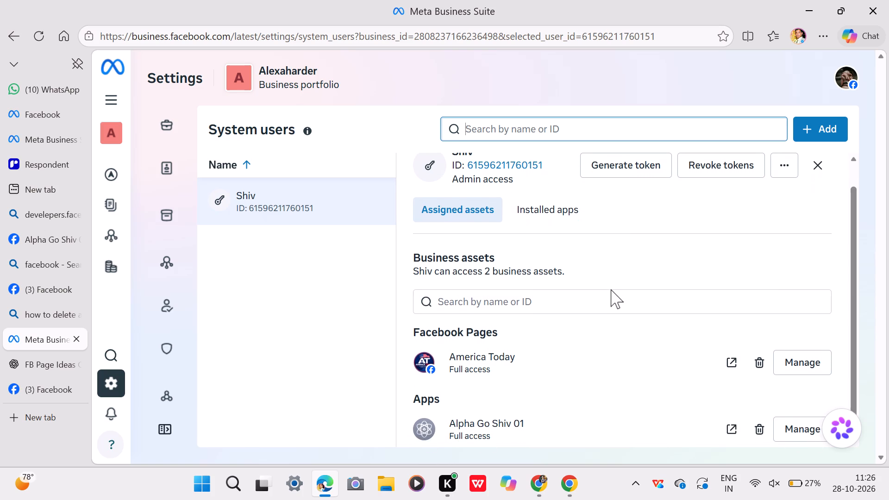
scroll(646, 324, down, 3)
scroll(576, 292, up, 2)
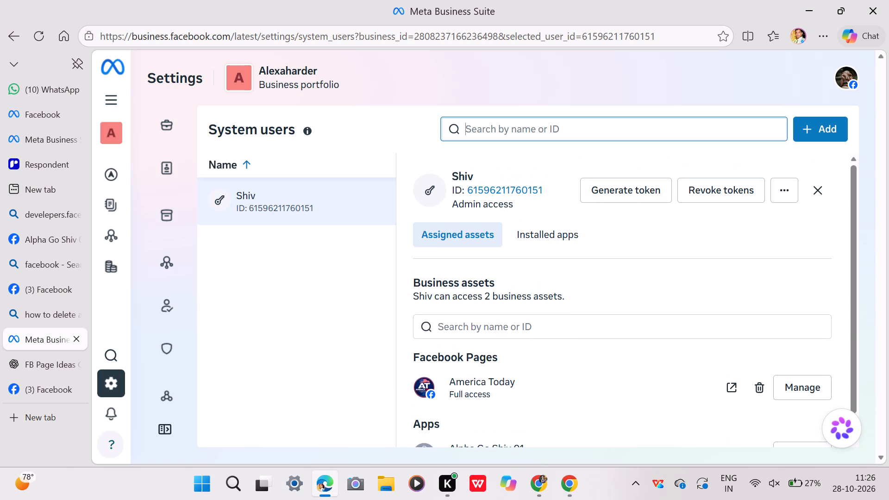
scroll(573, 359, down, 1)
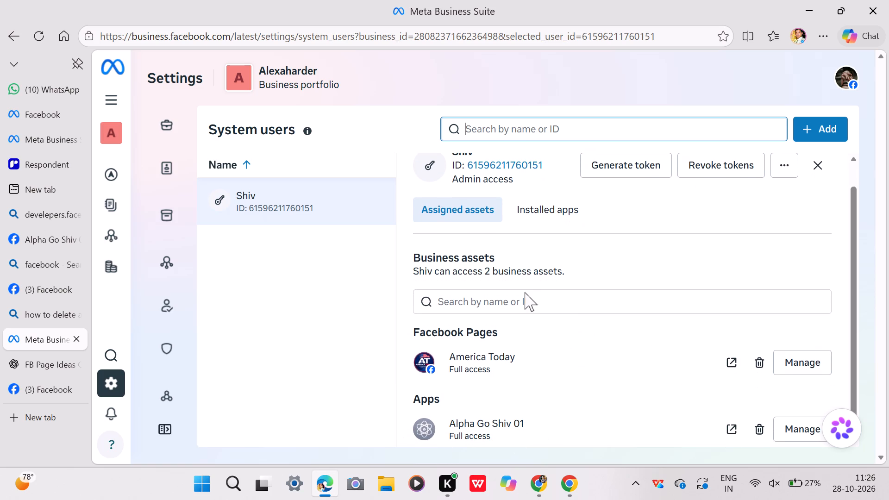
scroll(655, 341, down, 3)
scroll(655, 246, up, 4)
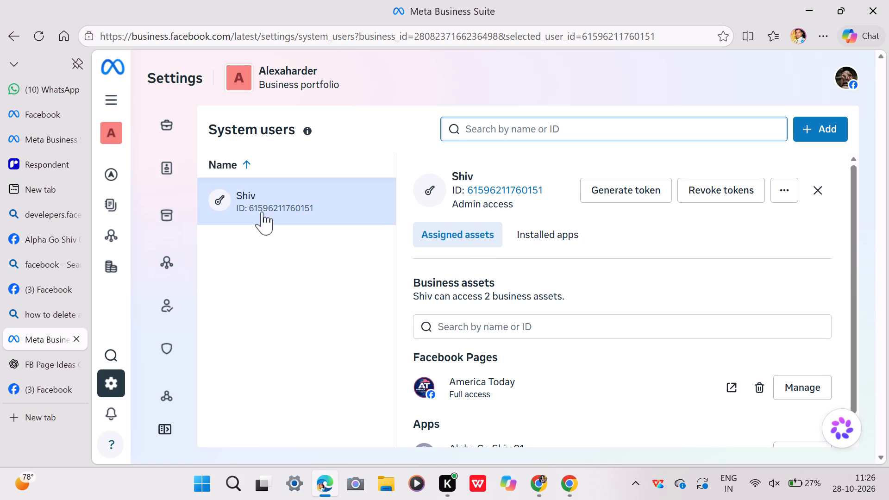
Copy the ID of the America Today Page from the portfolio's Pages settings to the clipboard.
click(169, 212)
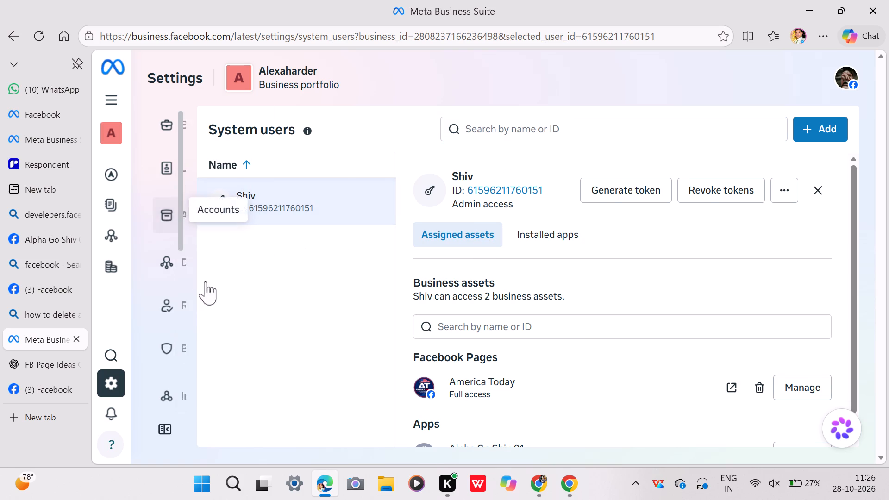
click(213, 312)
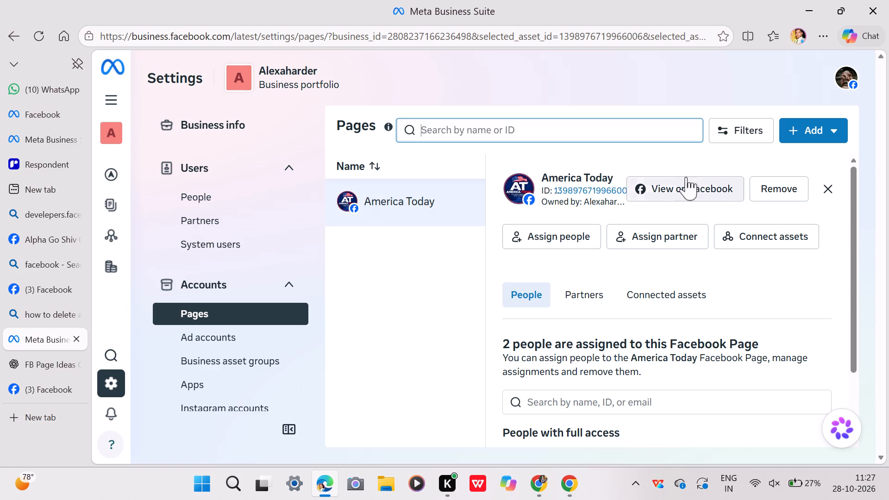
right_click(570, 193)
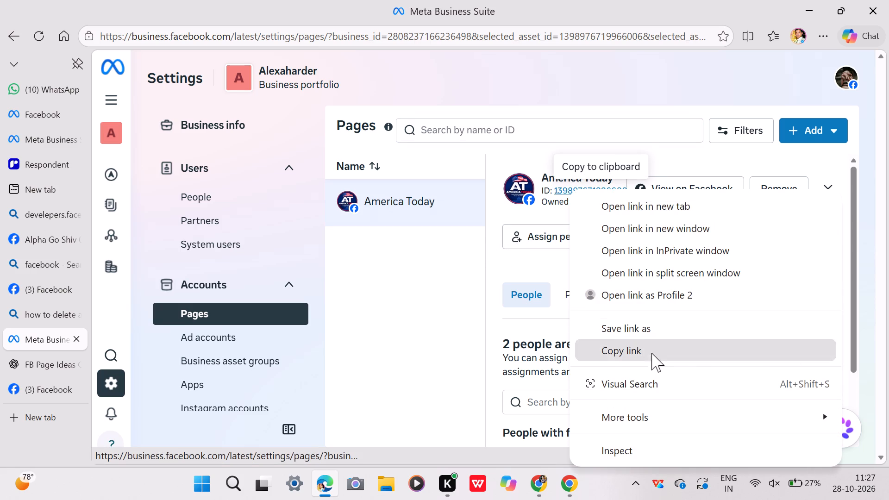
click(585, 160)
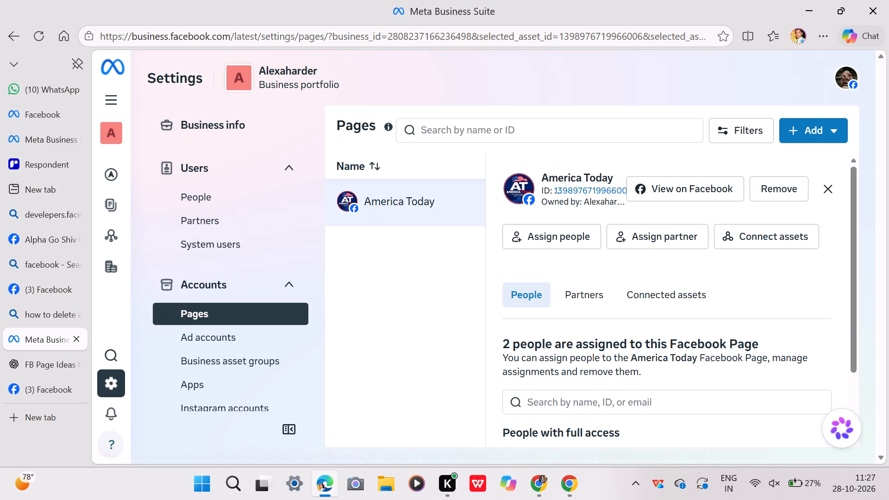
click(578, 190)
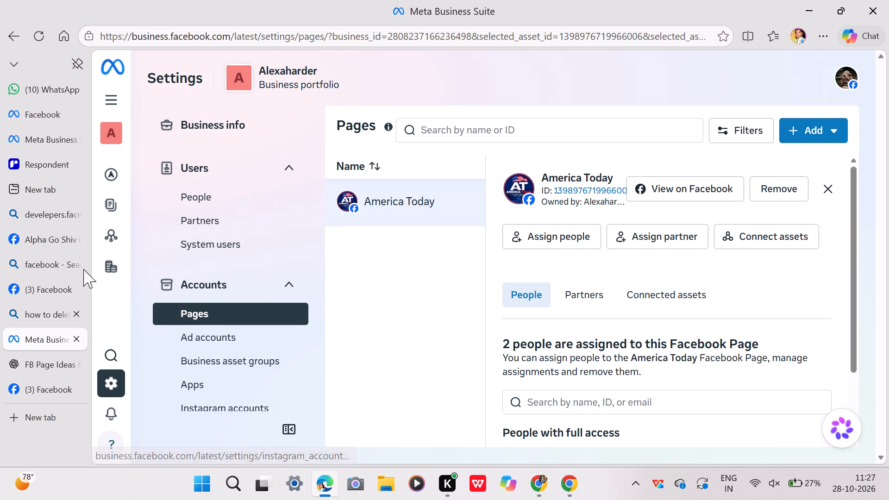